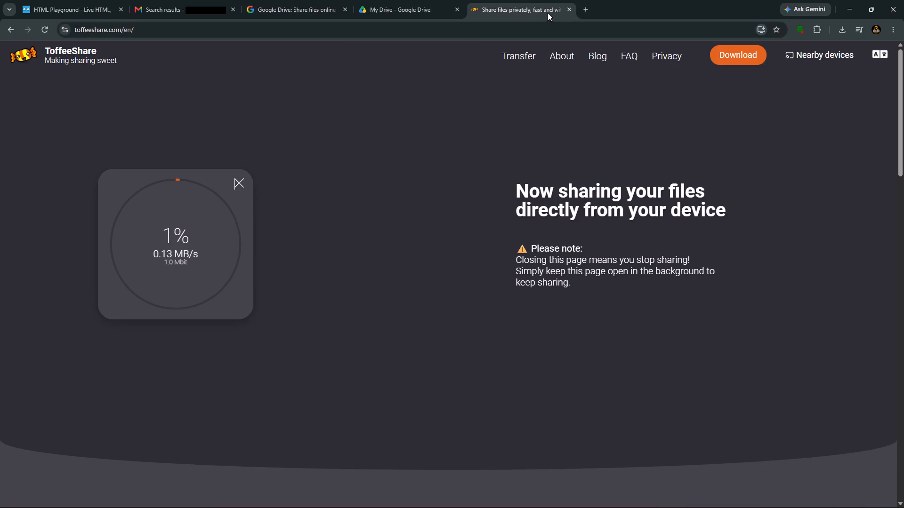
# Close the ToffeeShare page, leaving the site and ending its file transfer.
pyautogui.click(569, 9)
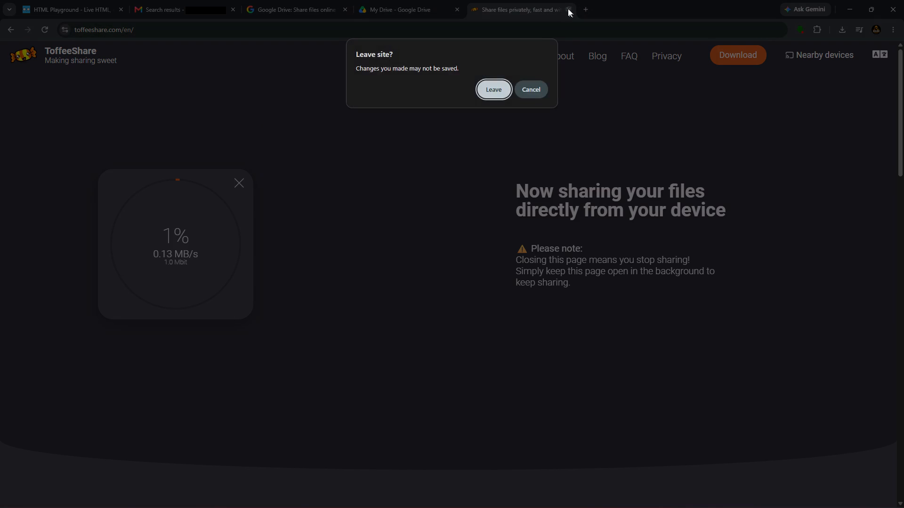
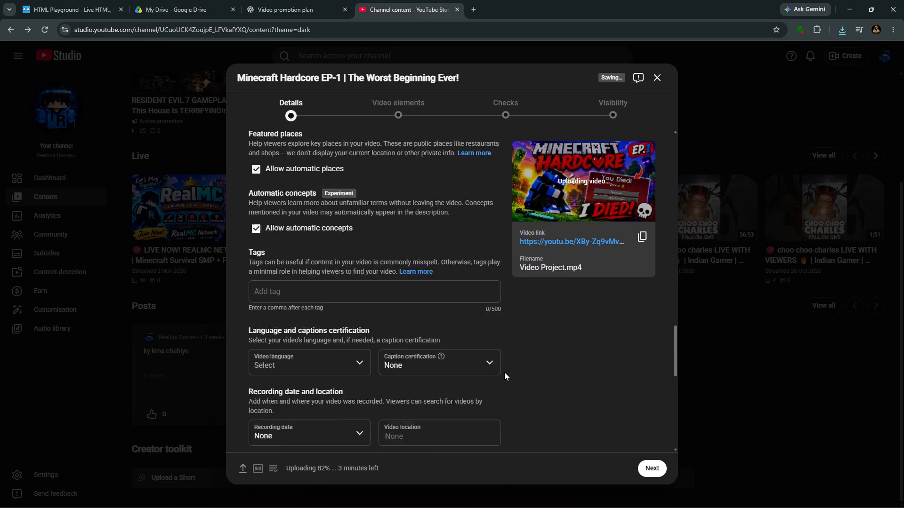
pyautogui.scroll(4, 463, 373)
pyautogui.click(353, 280)
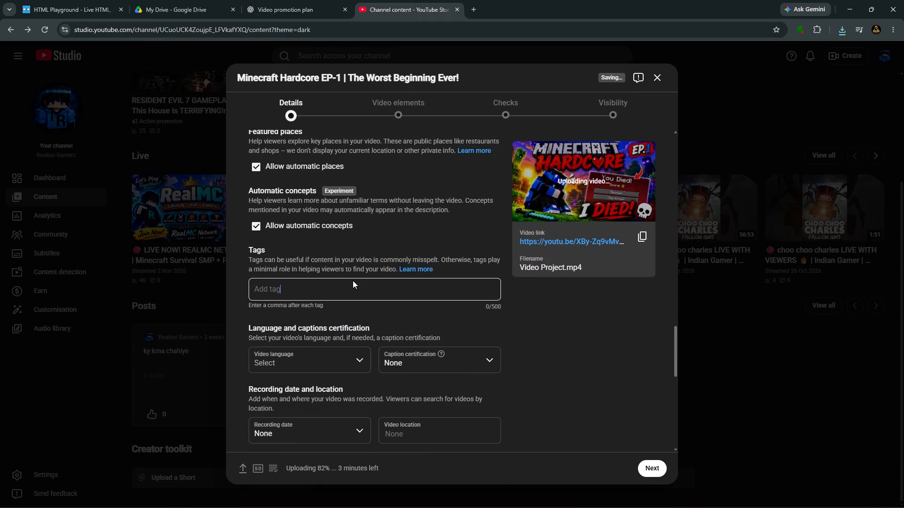
pyautogui.click(265, 284)
pyautogui.hotkey('ctrl', 'v')
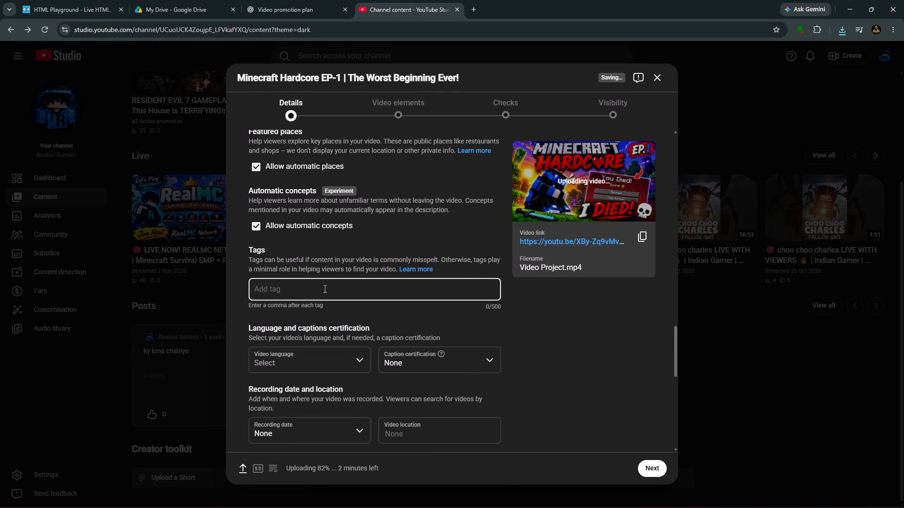
# Review the added tags and the language, recording, licence and Shorts remixing settings in the upload details.
pyautogui.scroll(-4, 458, 328)
pyautogui.scroll(3, 519, 357)
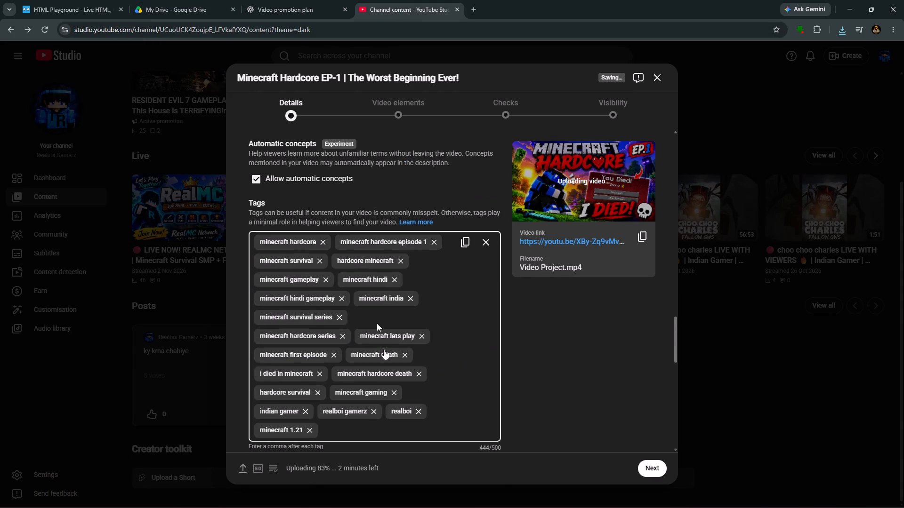
pyautogui.scroll(-3, 549, 370)
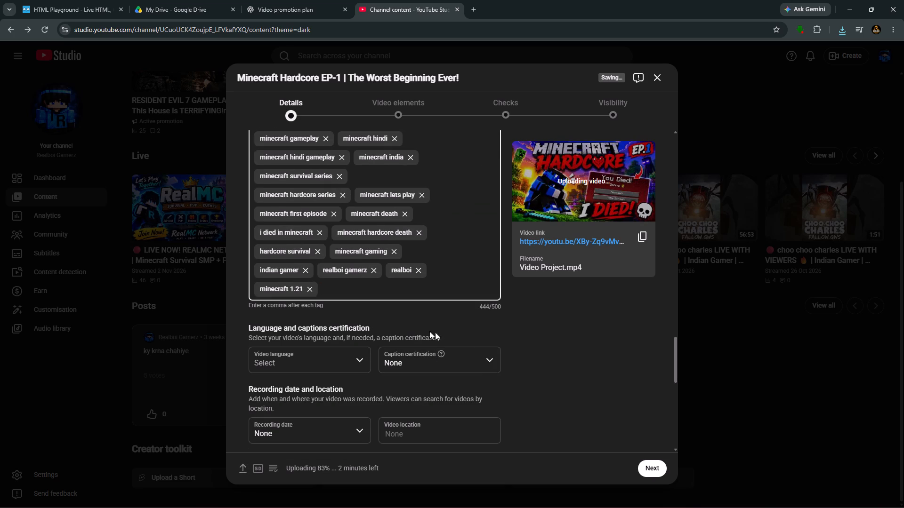
pyautogui.scroll(3, 522, 378)
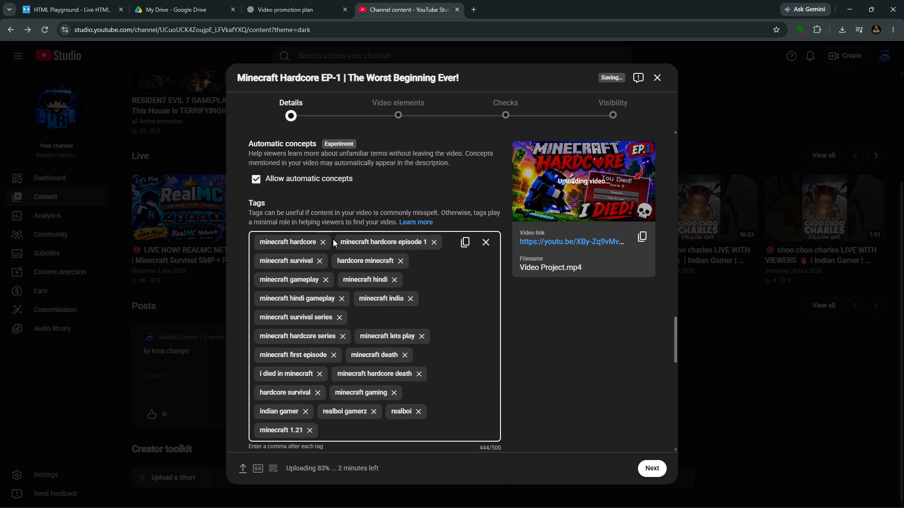
pyautogui.scroll(-3, 535, 307)
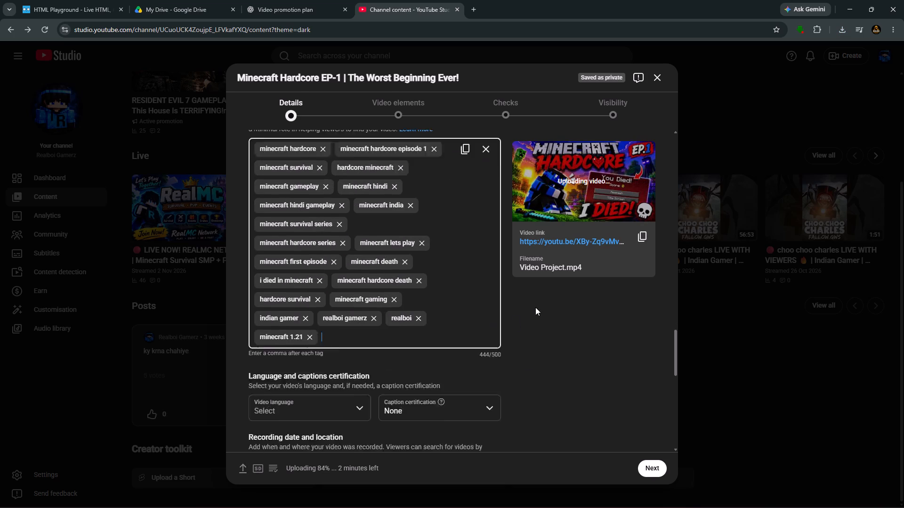
pyautogui.scroll(-3, 536, 304)
pyautogui.scroll(3, 495, 368)
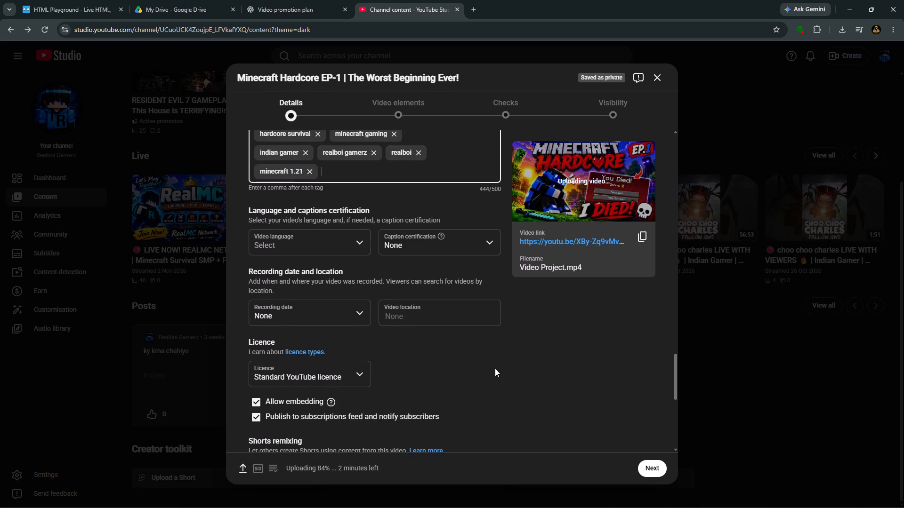
pyautogui.scroll(-4, 492, 358)
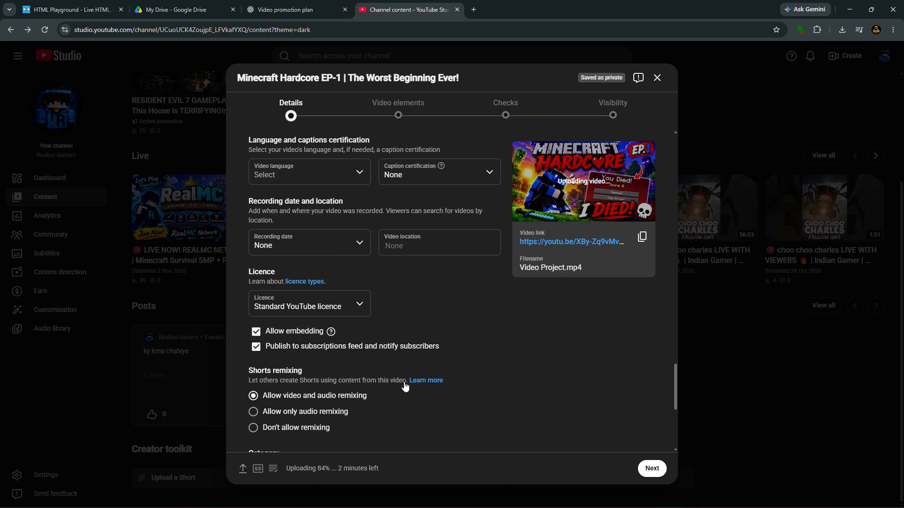
# Set the video's game title to Minecraft under the Gaming category in the upload details.
pyautogui.scroll(-2, 493, 332)
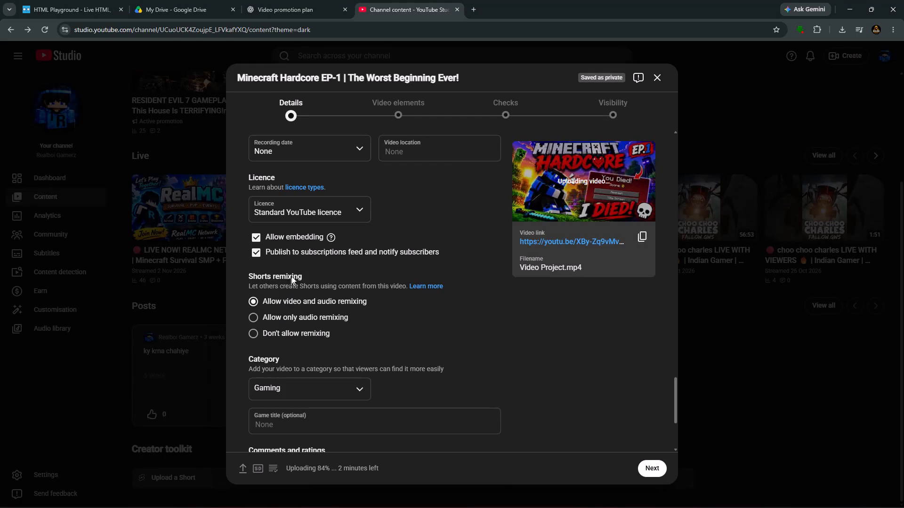
pyautogui.scroll(-4, 502, 352)
pyautogui.click(327, 267)
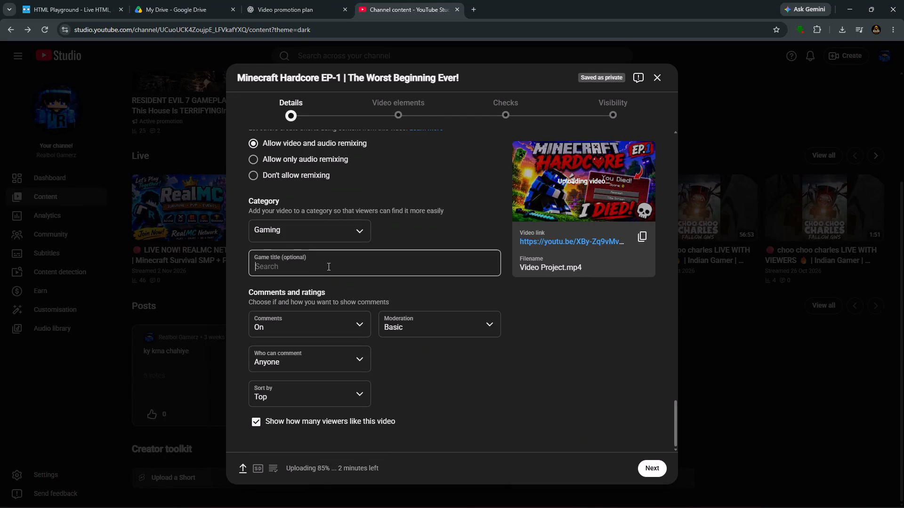
pyautogui.write('MIn')
pyautogui.press('BackSpace')
pyautogui.press('BackSpace')
pyautogui.write('inw')
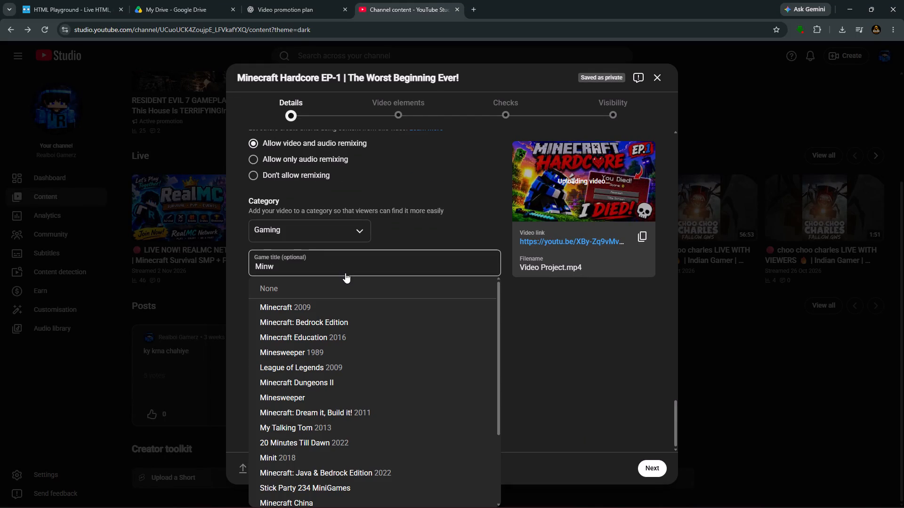
pyautogui.click(314, 310)
pyautogui.click(339, 258)
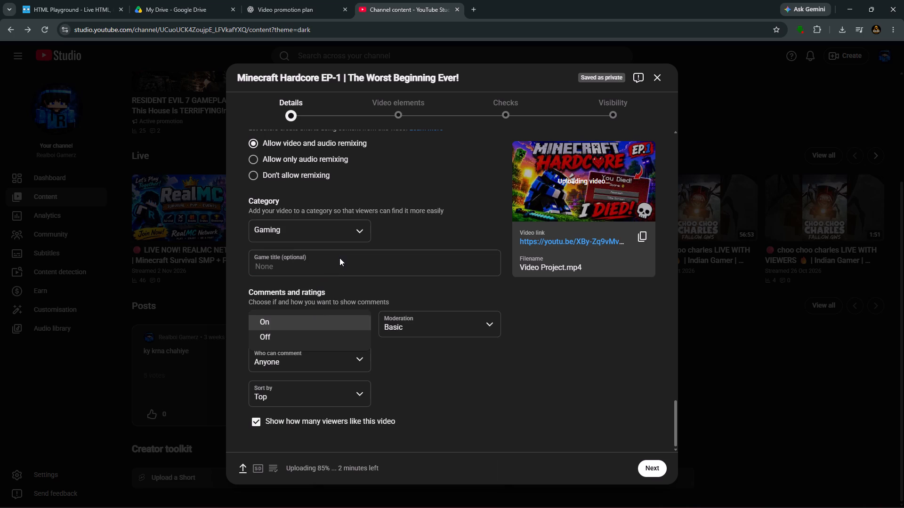
pyautogui.click(316, 264)
pyautogui.write('mine')
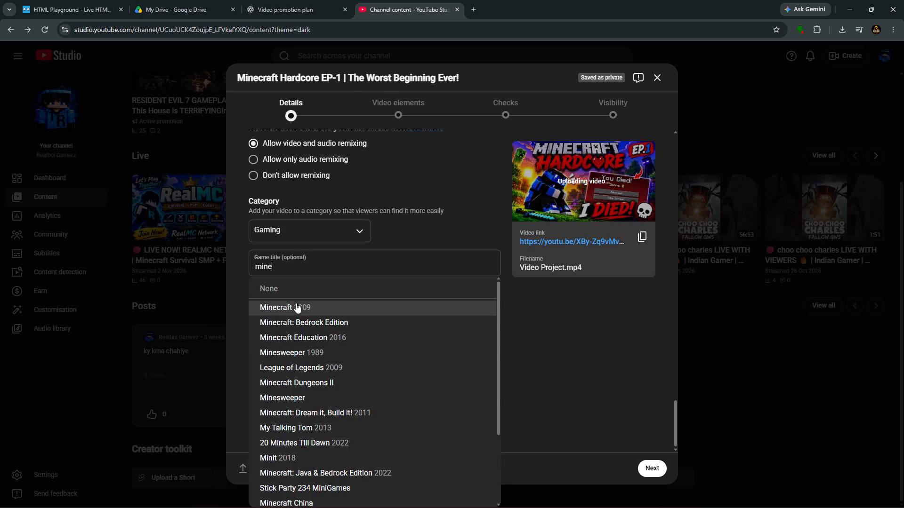
pyautogui.click(295, 304)
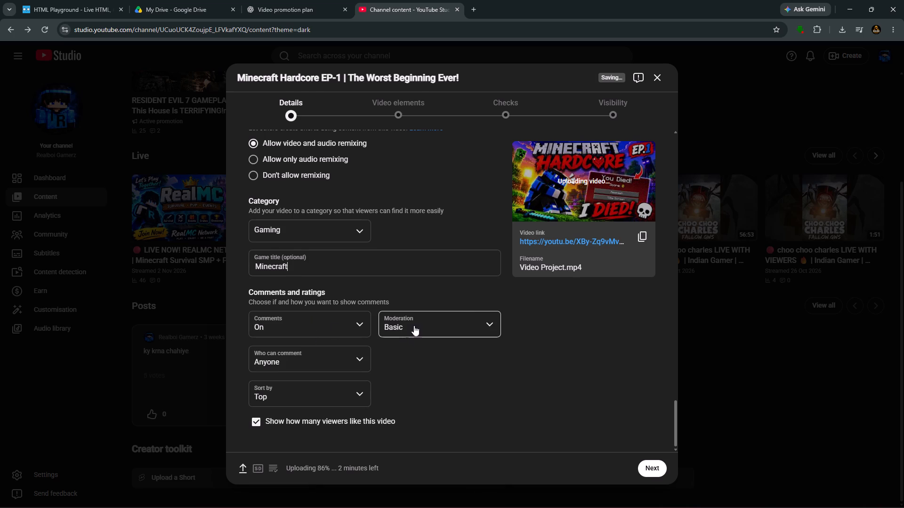
# Set comment moderation to None and check the options for who can comment and the sort order.
pyautogui.click(415, 325)
pyautogui.click(431, 320)
pyautogui.click(348, 357)
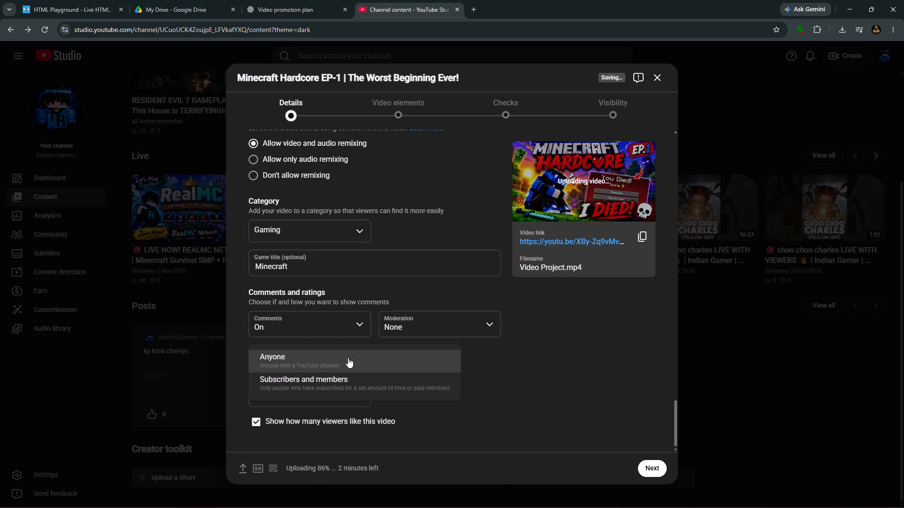
pyautogui.click(538, 397)
pyautogui.click(337, 394)
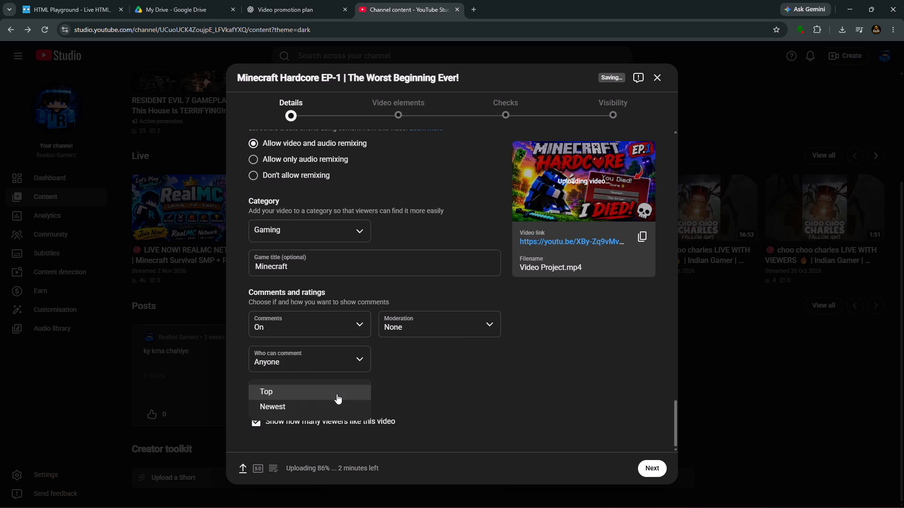
pyautogui.click(476, 386)
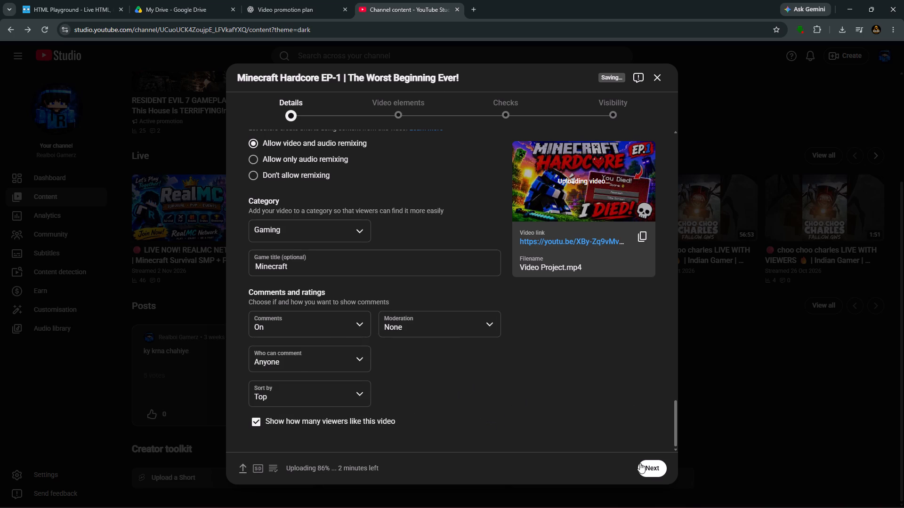
# Add an end screen from the 2 videos template, move the Most recent upload element to the frame's right edge, and save it.
pyautogui.click(654, 465)
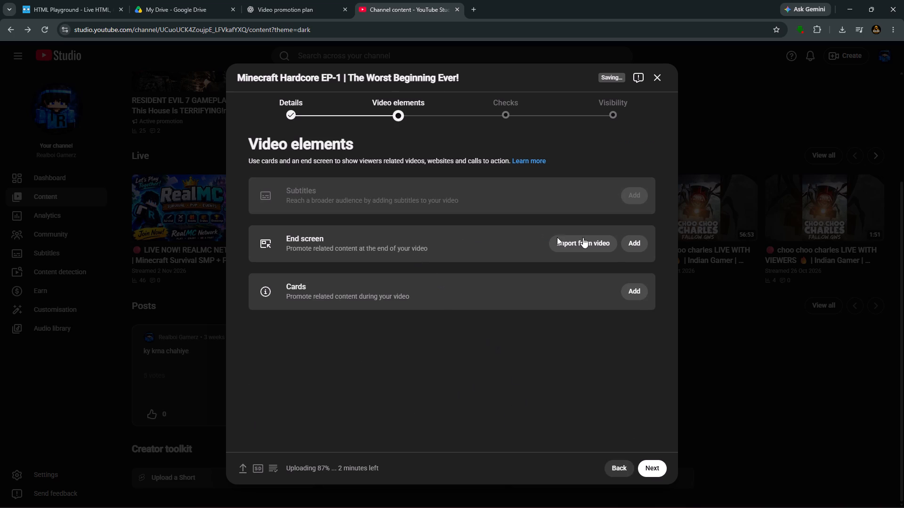
pyautogui.click(635, 237)
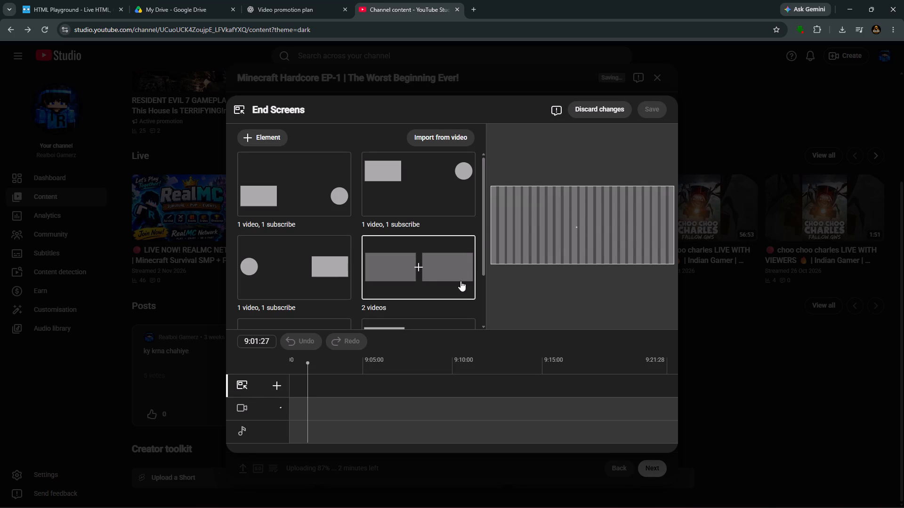
pyautogui.click(413, 265)
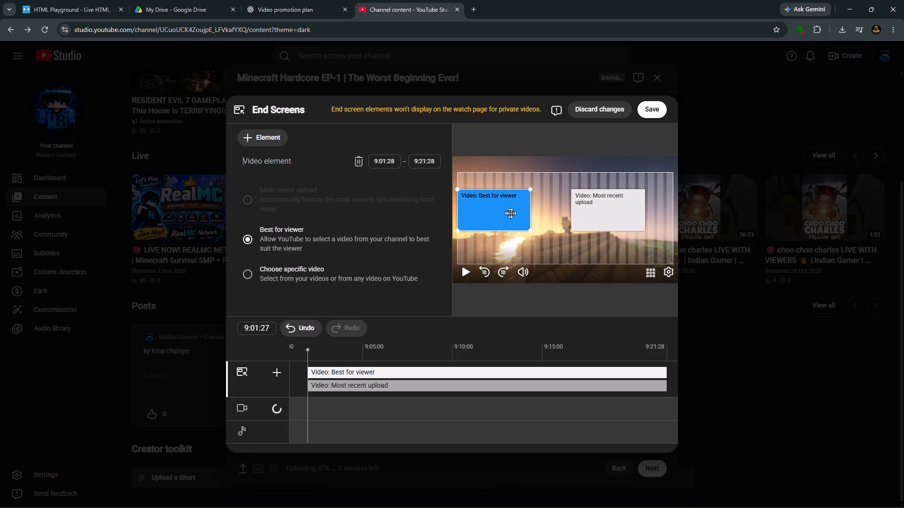
pyautogui.moveTo(615, 213); pyautogui.dragTo(679, 215)
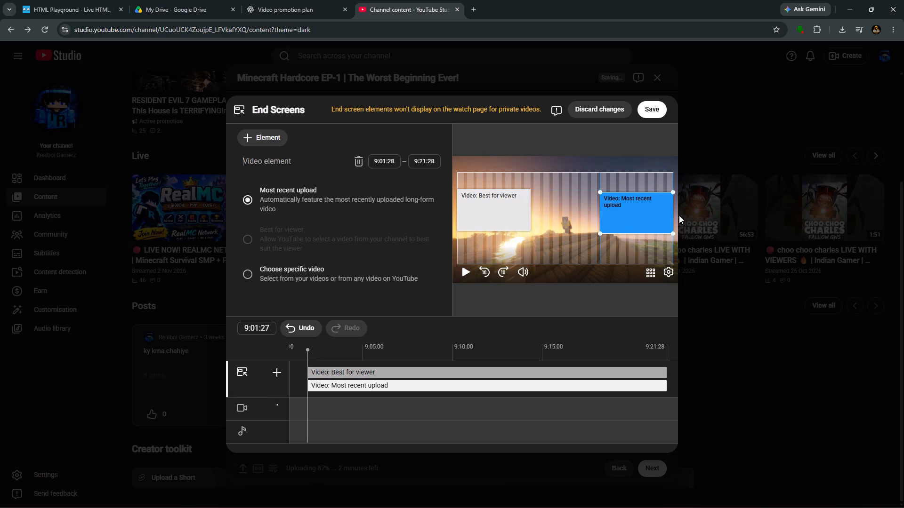
pyautogui.click(654, 109)
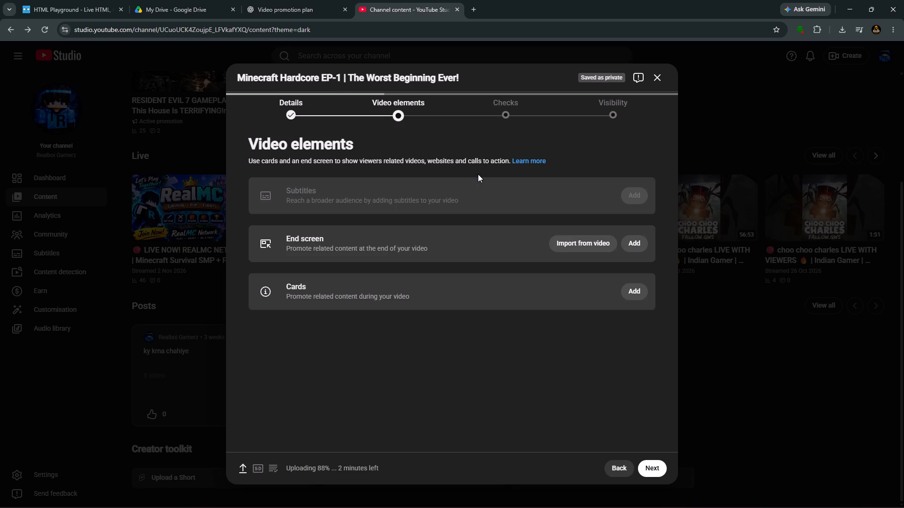
# Add a video card linking to the LIVE NOW! REALMC NETWORK stream, place it at 1:14:14 on the timeline, and save it.
pyautogui.click(631, 292)
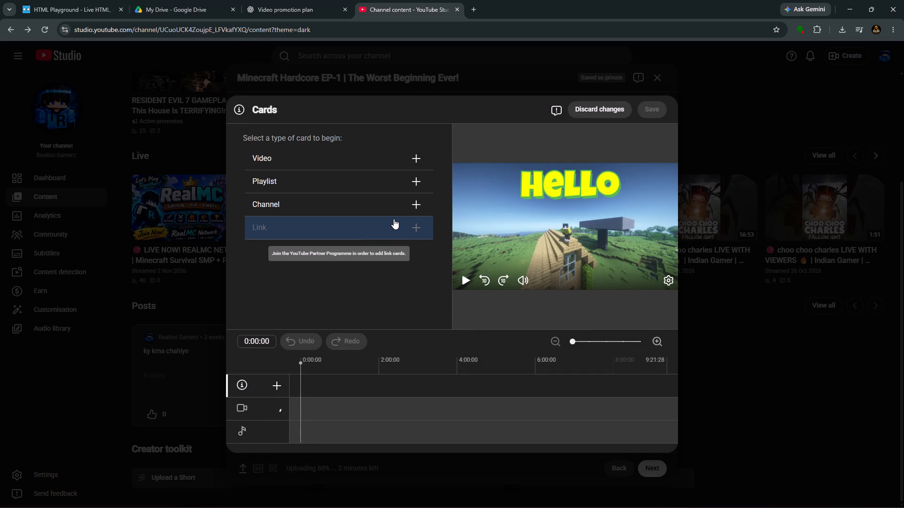
pyautogui.click(291, 159)
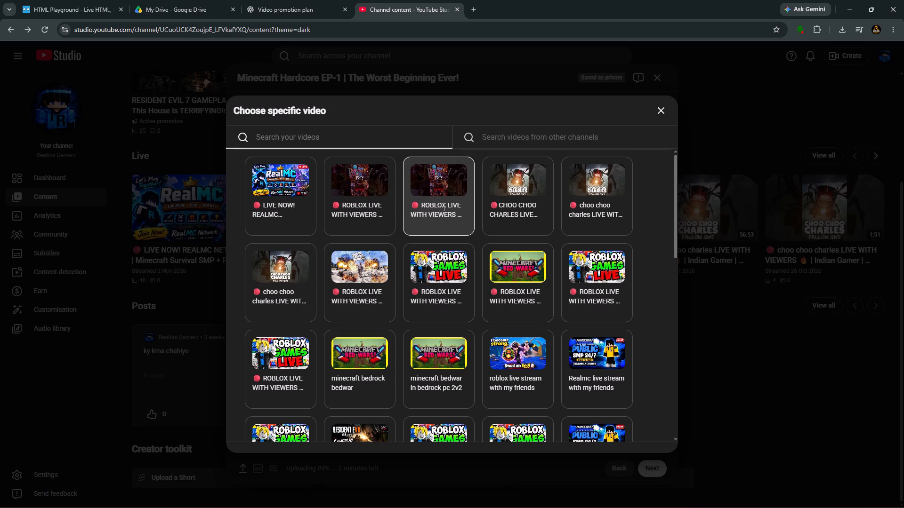
pyautogui.scroll(-5, 444, 235)
pyautogui.scroll(5, 461, 279)
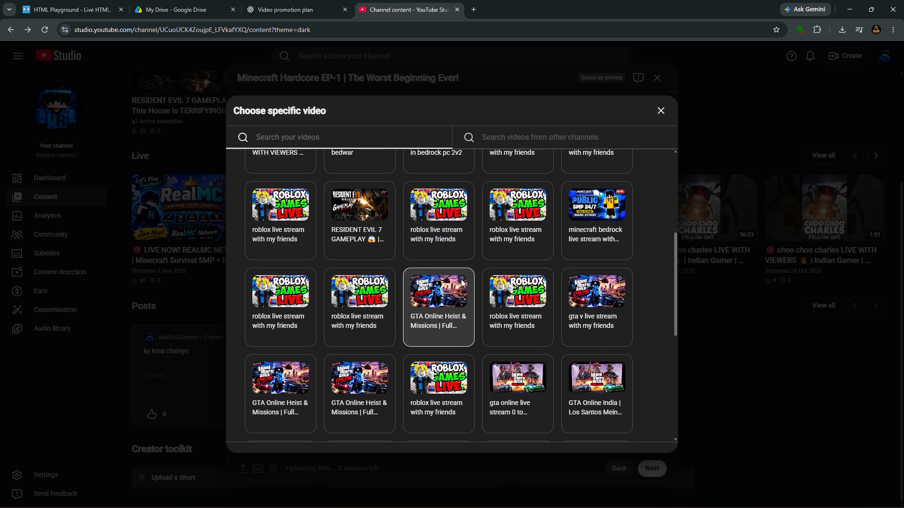
pyautogui.scroll(2, 445, 264)
pyautogui.click(283, 190)
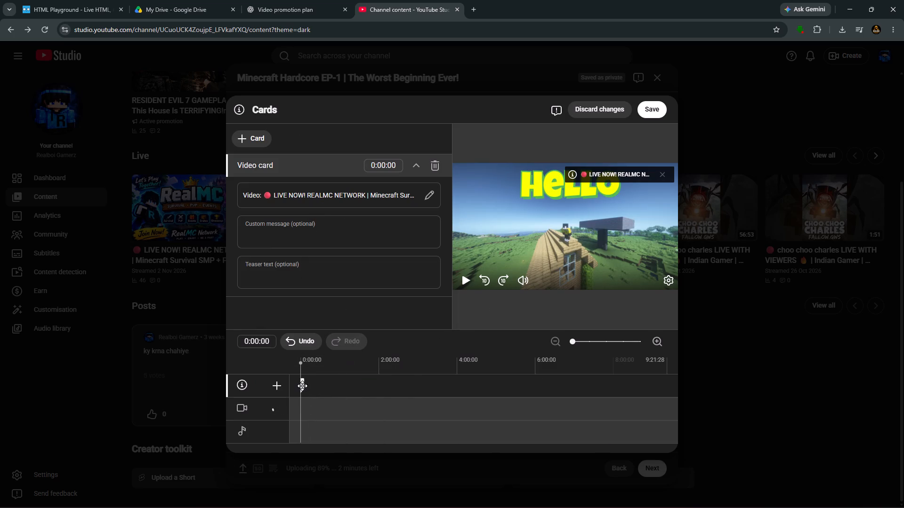
pyautogui.moveTo(302, 386); pyautogui.dragTo(351, 391)
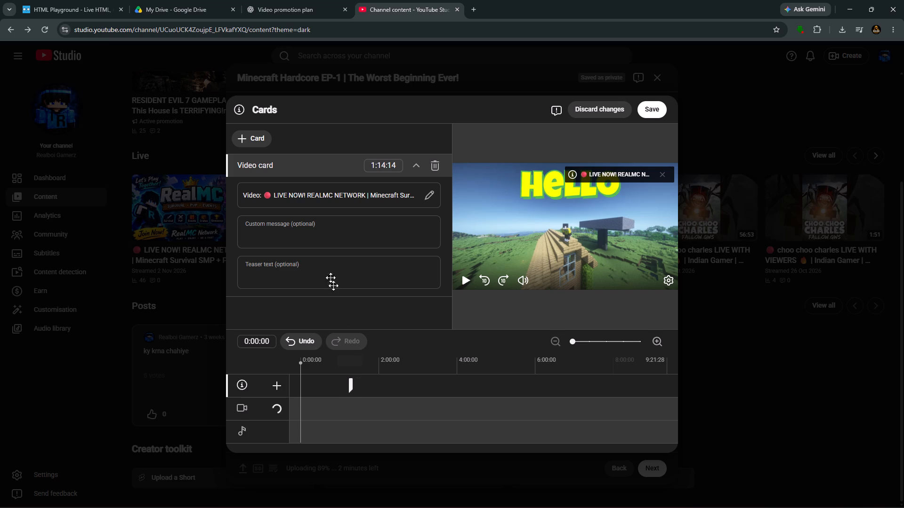
pyautogui.moveTo(302, 365); pyautogui.dragTo(425, 373)
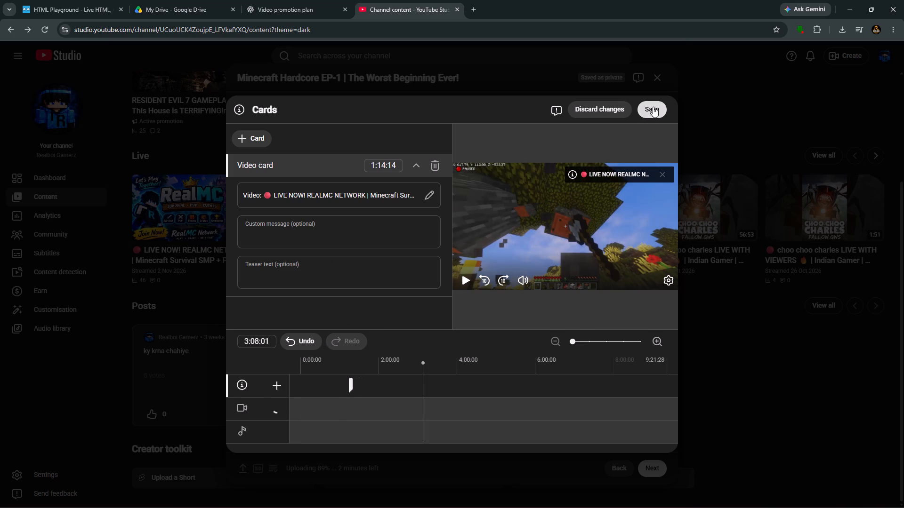
pyautogui.click(651, 110)
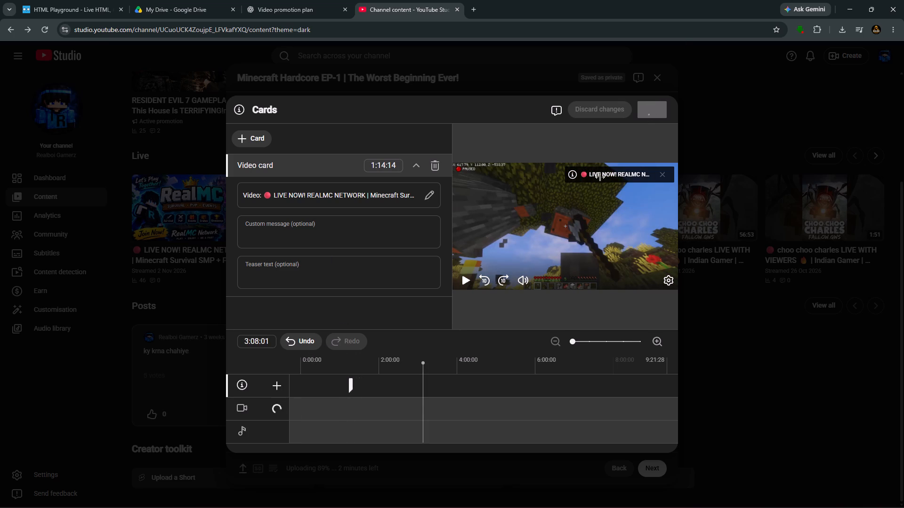
# Proceed through the checks, save the video with Private visibility, and dismiss the uploading notice.
pyautogui.click(652, 467)
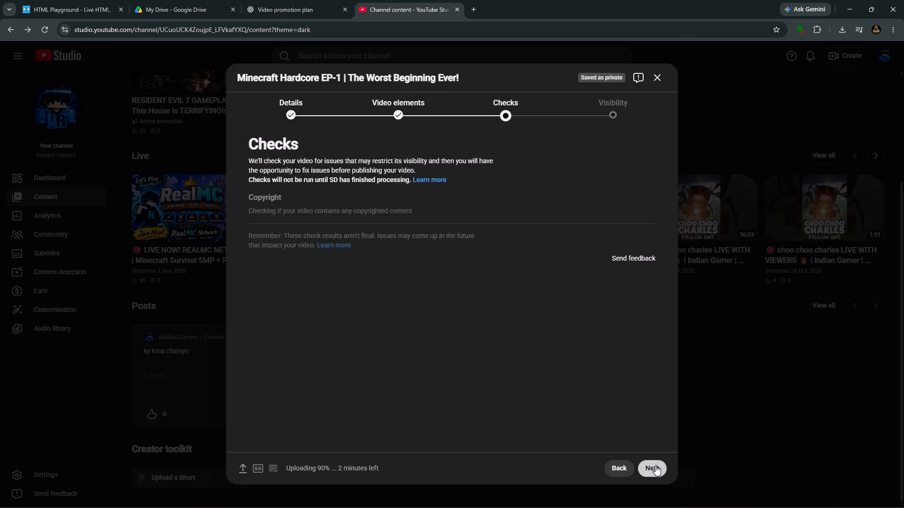
pyautogui.click(659, 470)
pyautogui.click(538, 346)
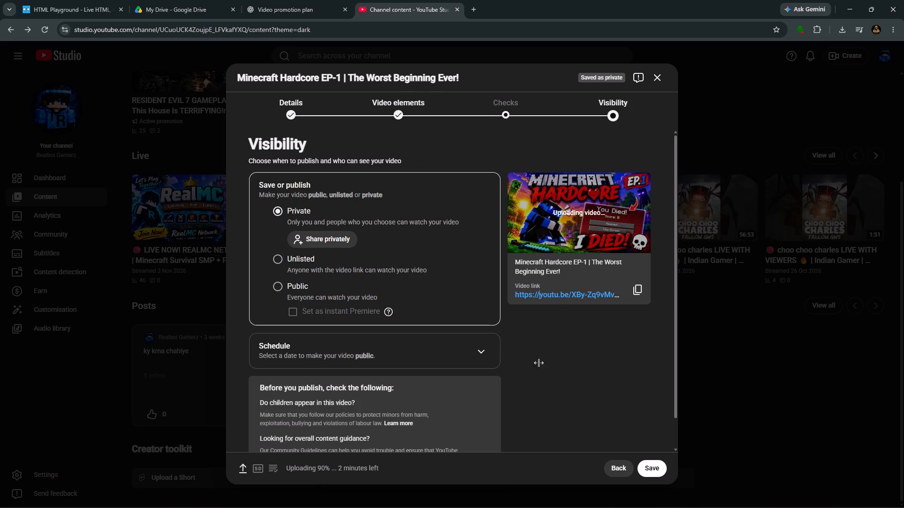
pyautogui.scroll(-2, 370, 238)
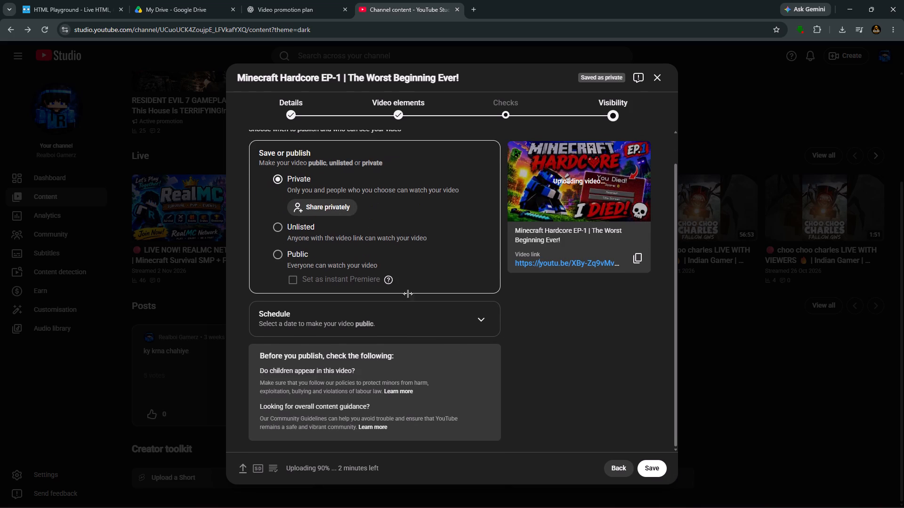
pyautogui.click(659, 462)
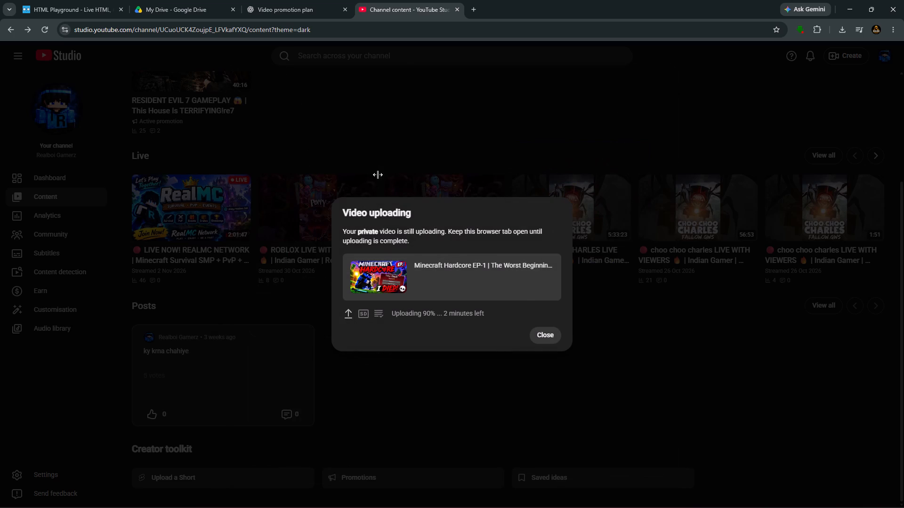
pyautogui.click(548, 319)
pyautogui.click(549, 329)
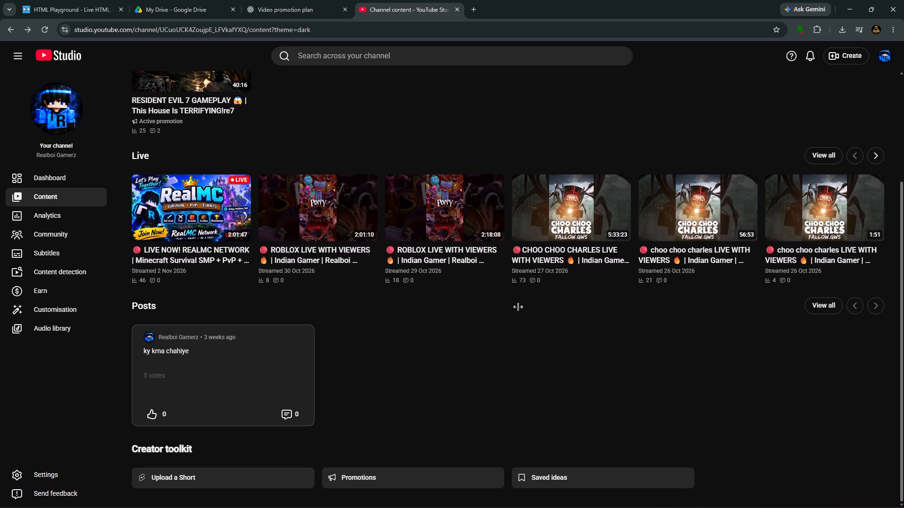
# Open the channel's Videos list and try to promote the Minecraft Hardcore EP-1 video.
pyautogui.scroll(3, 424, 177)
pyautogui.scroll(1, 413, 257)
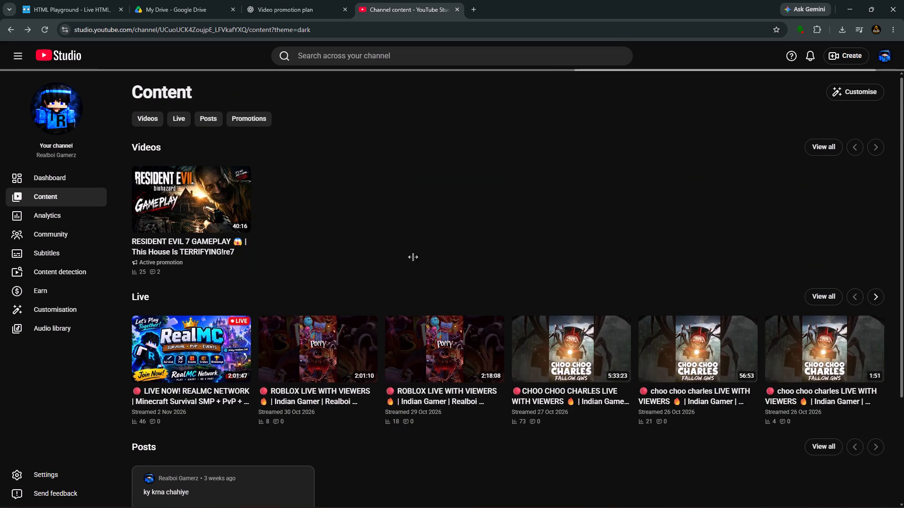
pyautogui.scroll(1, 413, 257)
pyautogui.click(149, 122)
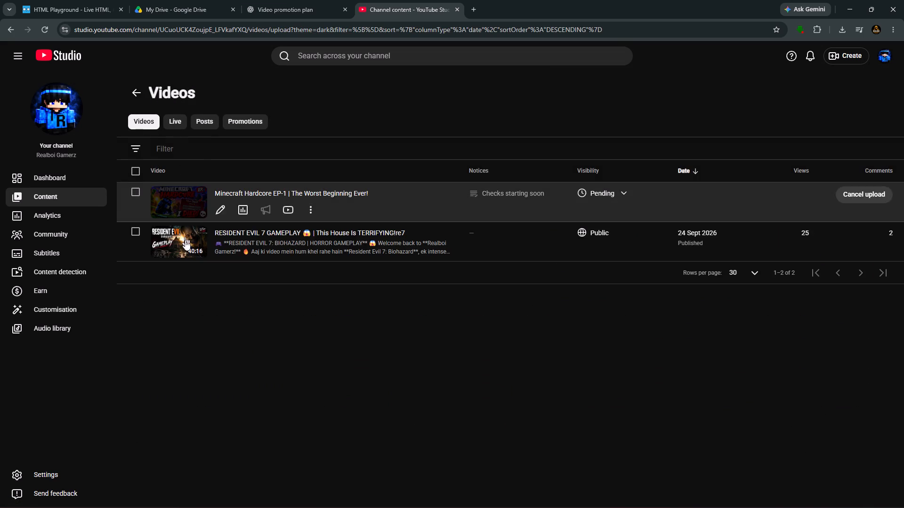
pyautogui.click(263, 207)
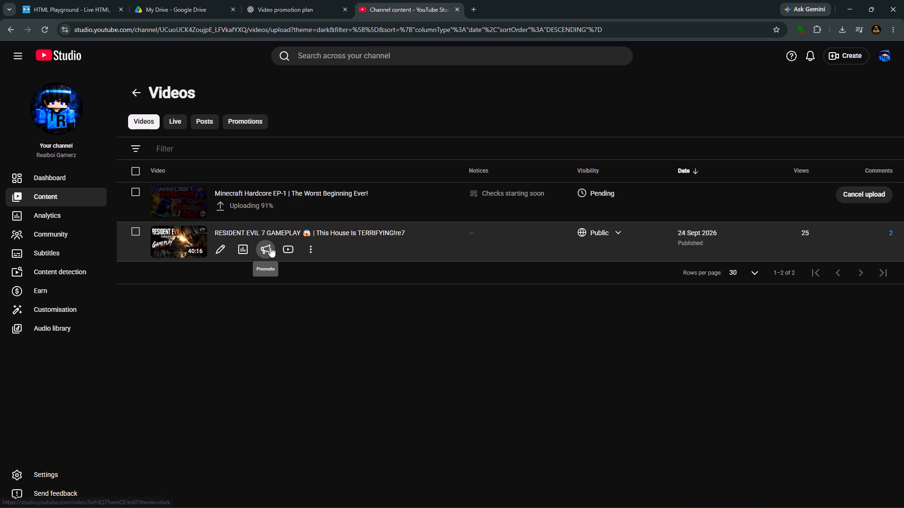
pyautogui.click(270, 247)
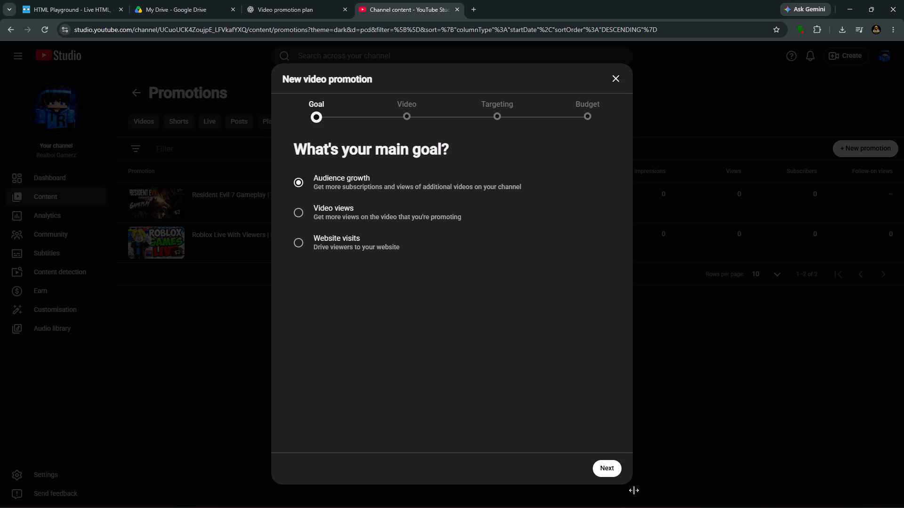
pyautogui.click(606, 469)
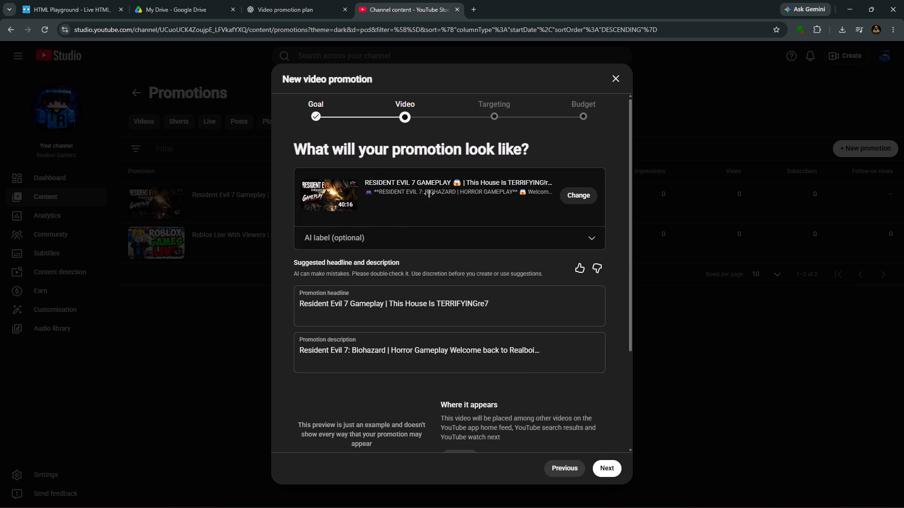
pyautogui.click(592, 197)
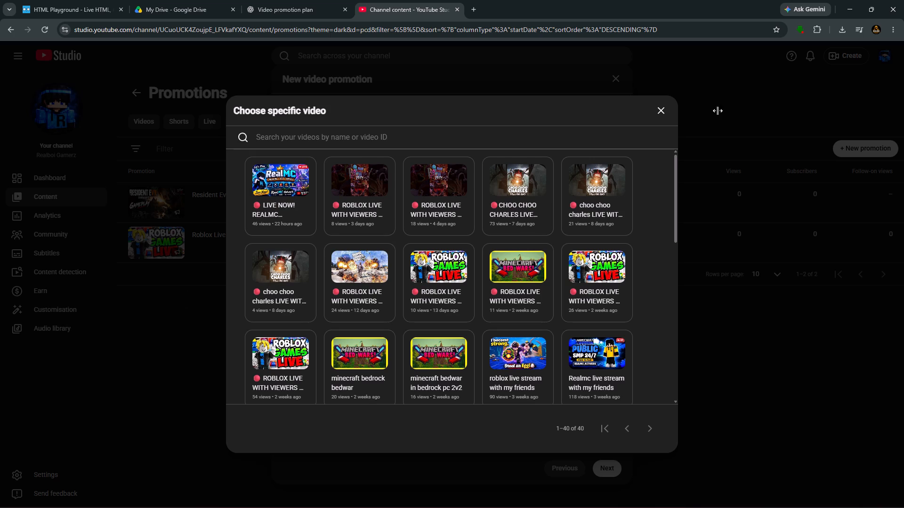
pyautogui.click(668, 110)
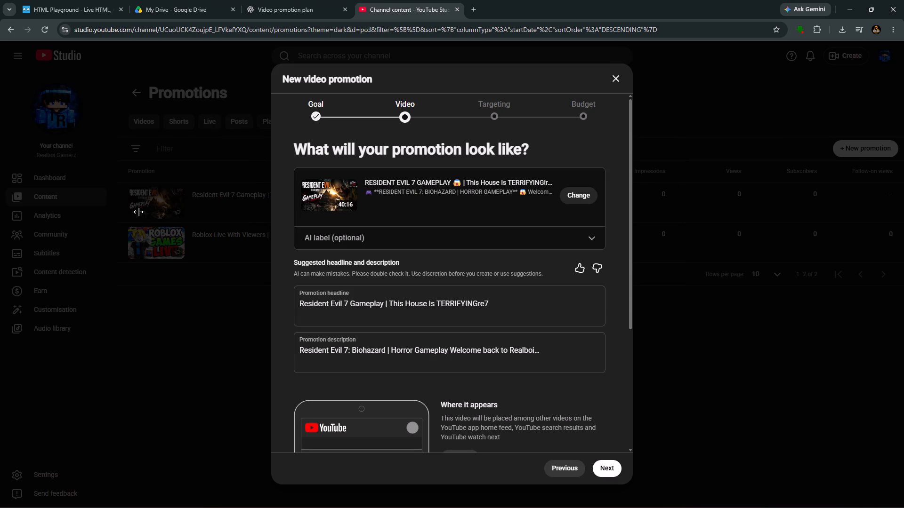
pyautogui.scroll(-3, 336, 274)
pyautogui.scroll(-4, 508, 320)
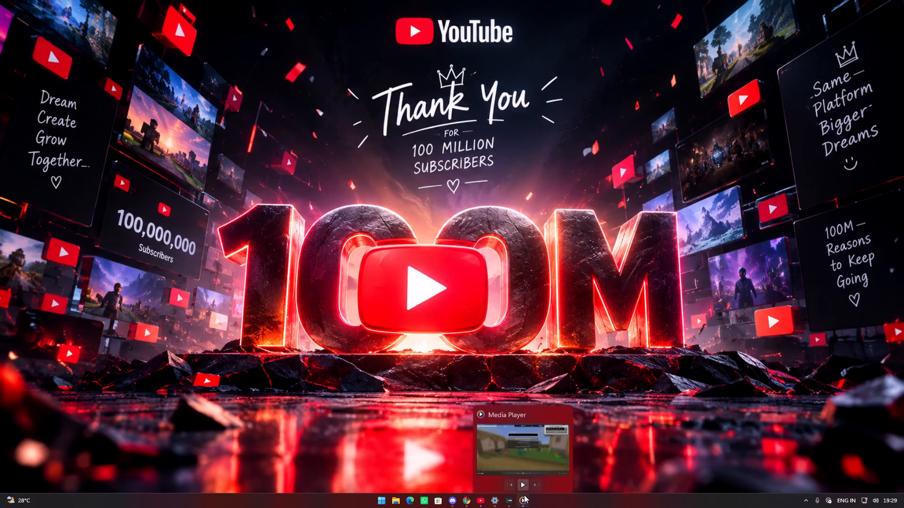
# Close the Media Player and Plexo windows.
pyautogui.click(563, 410)
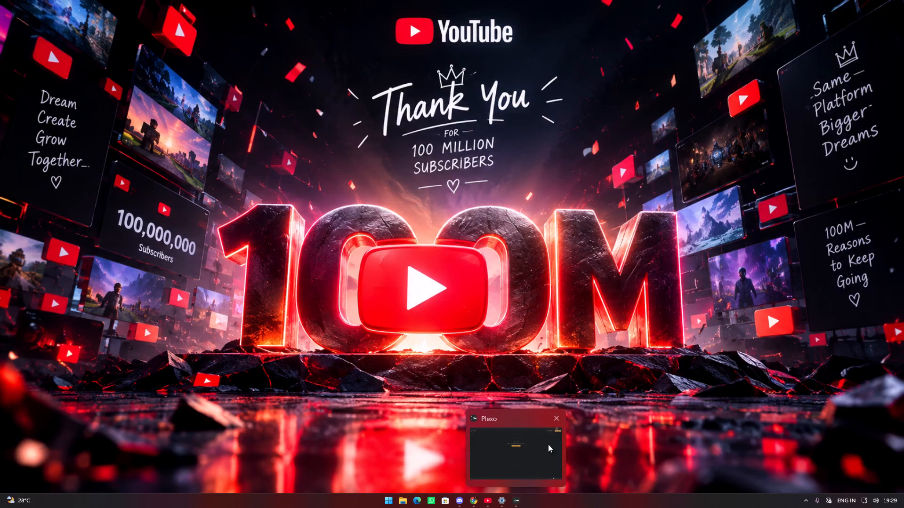
pyautogui.click(558, 421)
# Switch to Settings, examine the hardware properties of the WiFi 3 adapter, and close Settings.
pyautogui.click(513, 500)
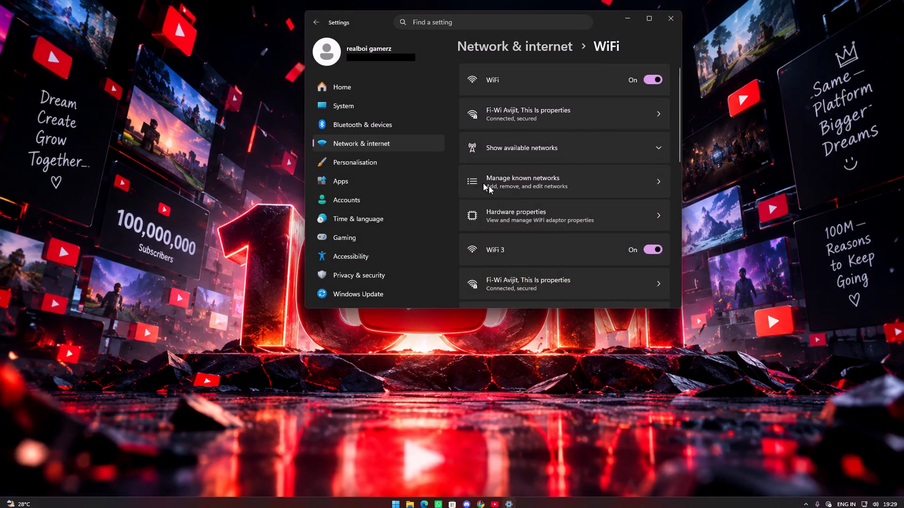
pyautogui.scroll(-4, 517, 219)
pyautogui.scroll(1, 541, 215)
pyautogui.scroll(-3, 562, 209)
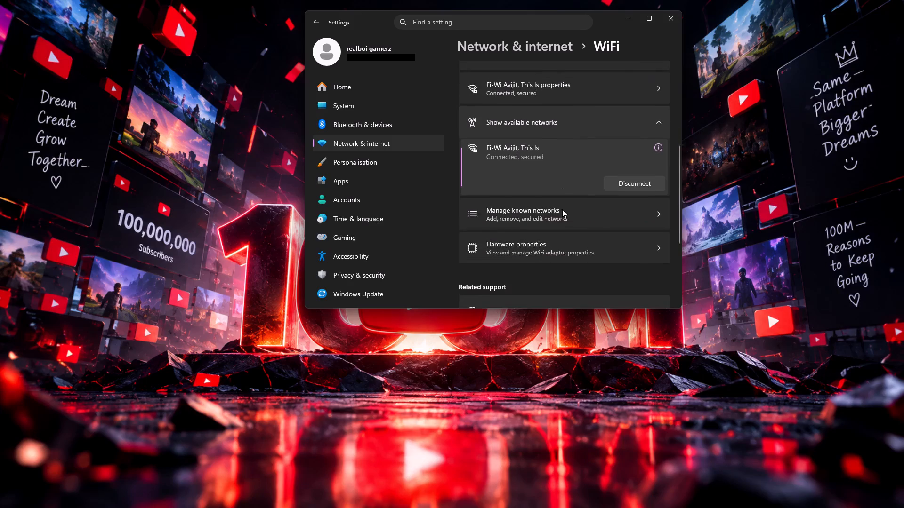
pyautogui.click(564, 223)
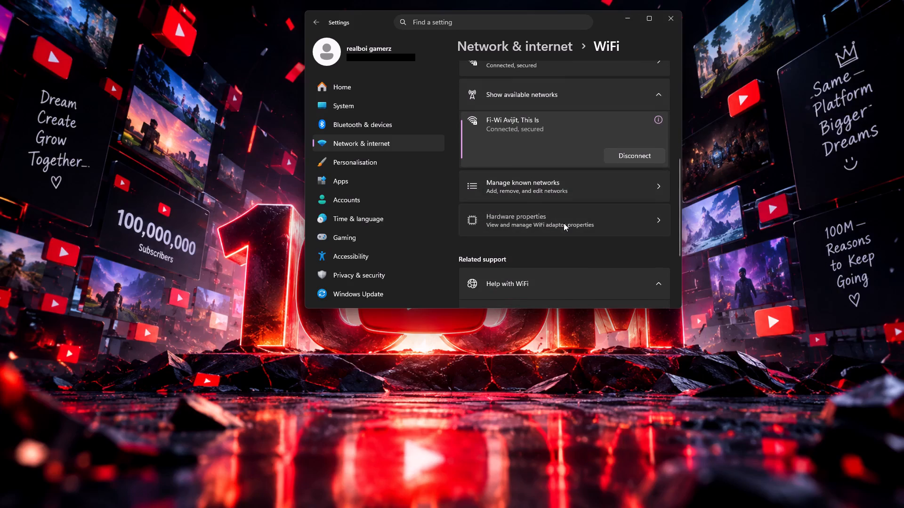
pyautogui.scroll(-4, 579, 223)
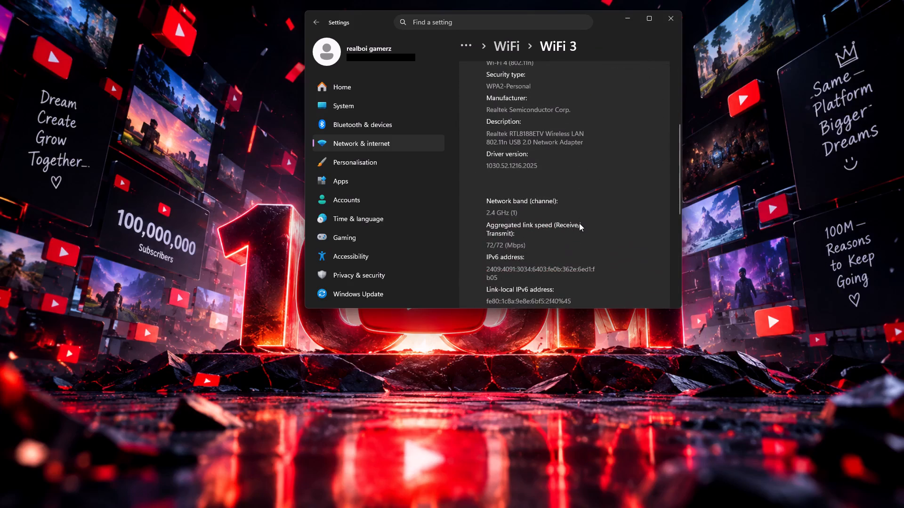
pyautogui.scroll(-2, 579, 223)
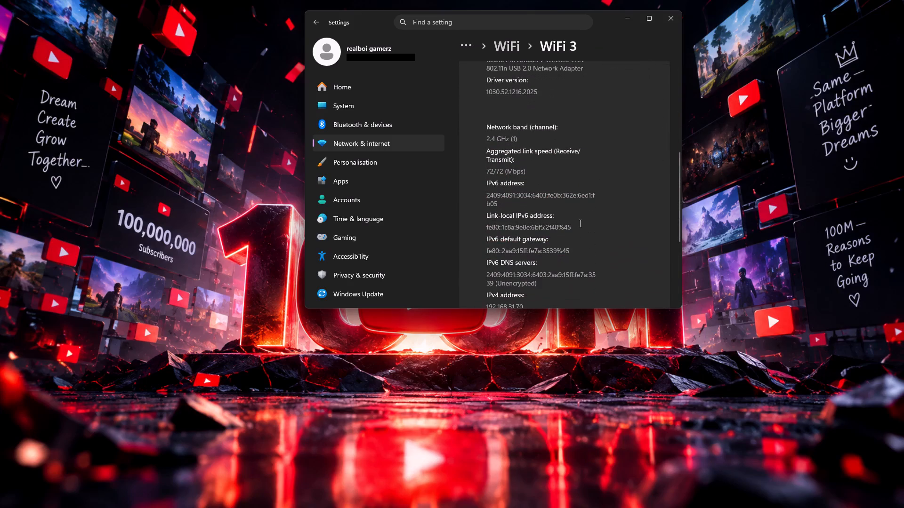
pyautogui.scroll(-2, 579, 223)
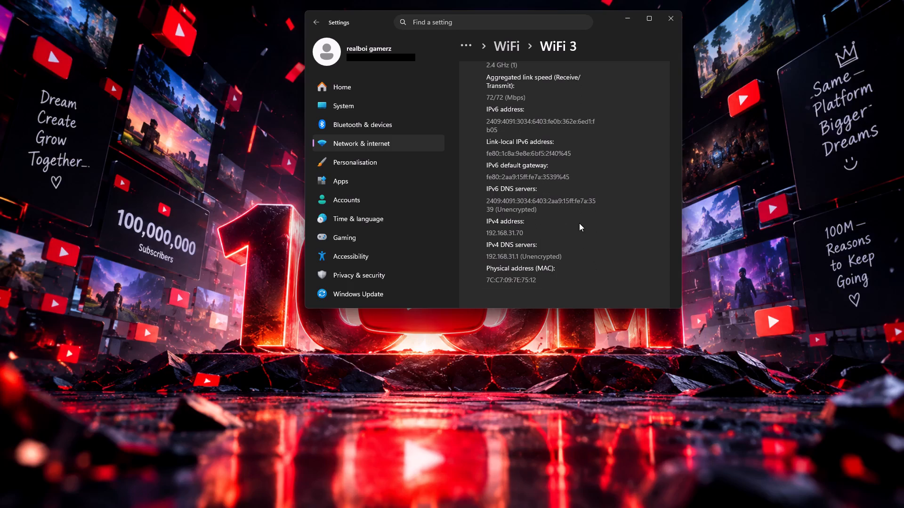
pyautogui.scroll(7, 579, 223)
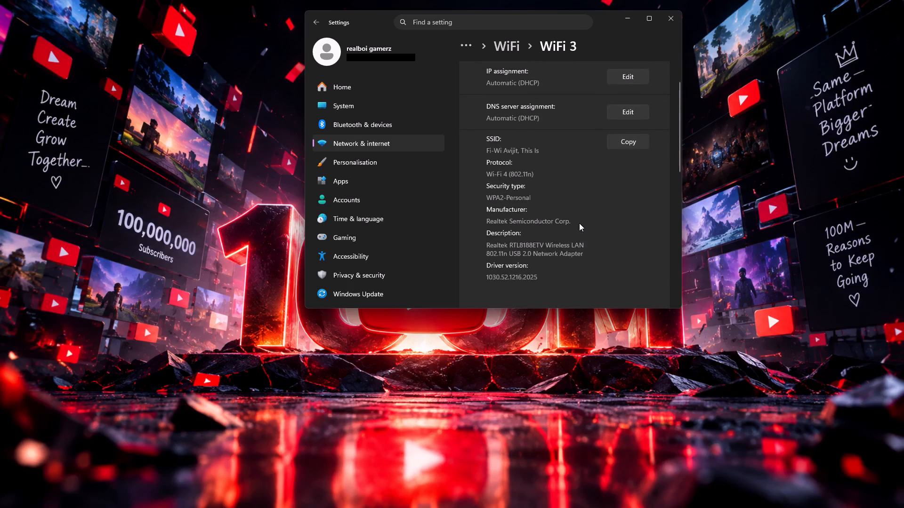
pyautogui.scroll(3, 579, 223)
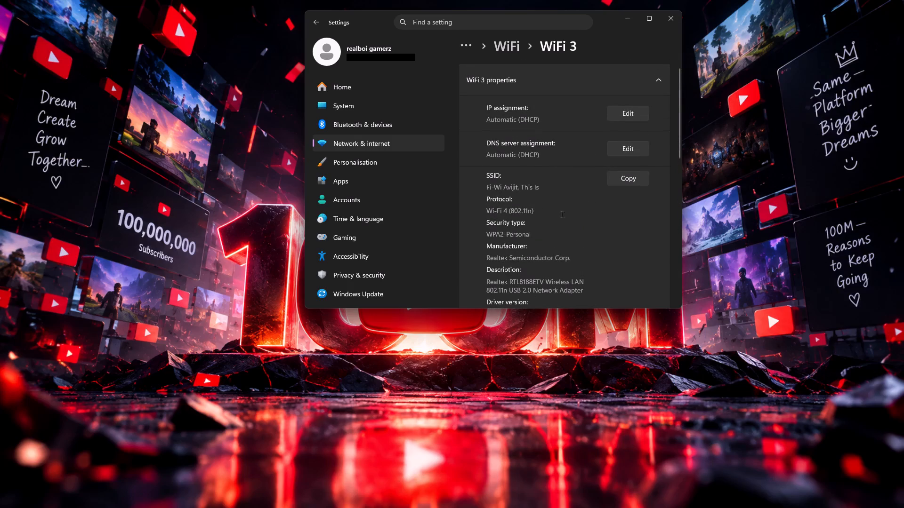
pyautogui.moveTo(565, 178); pyautogui.dragTo(571, 176)
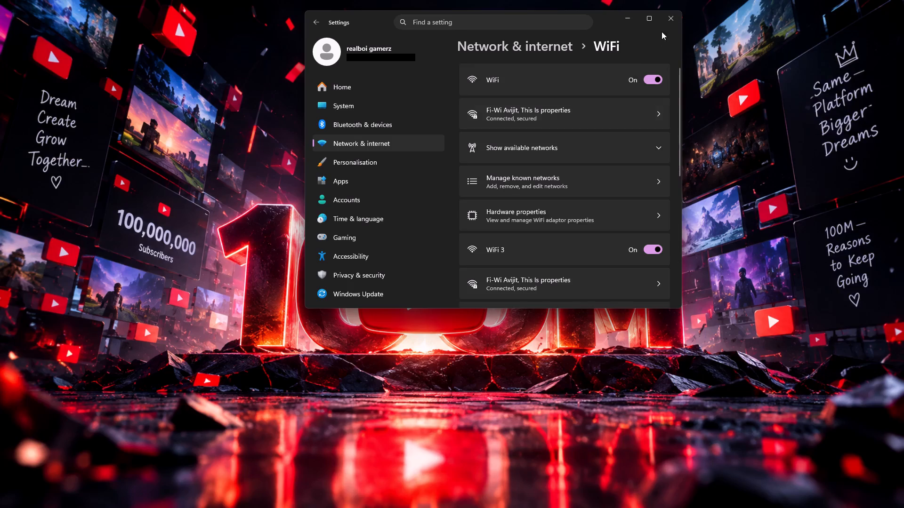
pyautogui.click(668, 19)
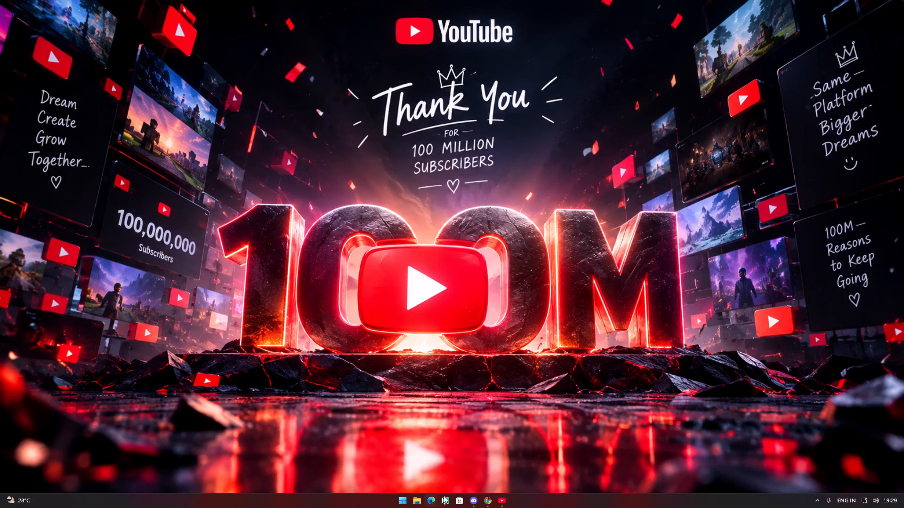
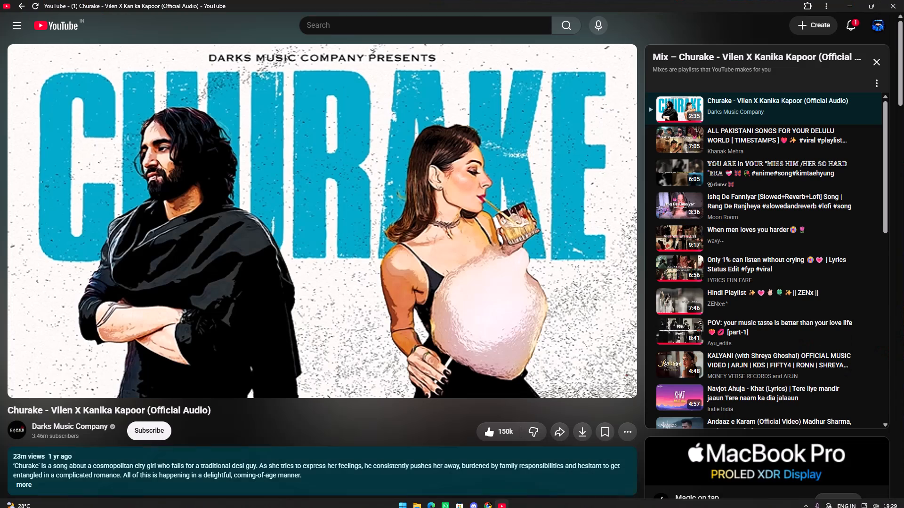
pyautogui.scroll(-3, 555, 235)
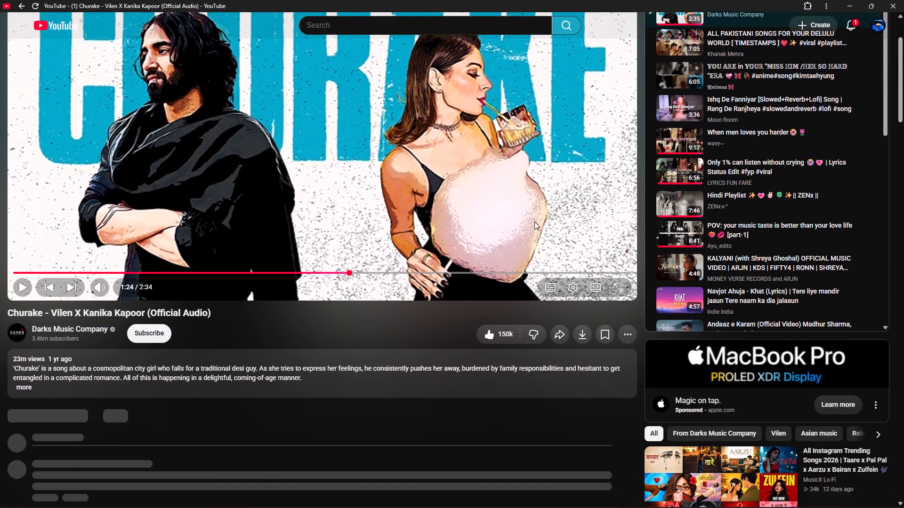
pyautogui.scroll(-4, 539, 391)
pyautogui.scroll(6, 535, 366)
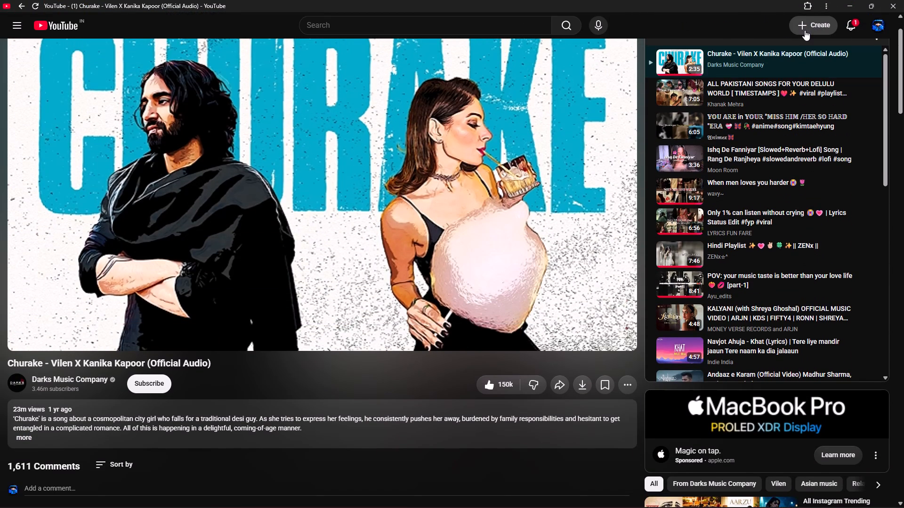
# Minimize the YouTube video window and the remaining Chrome window to clear the desktop.
pyautogui.click(846, 6)
pyautogui.click(488, 504)
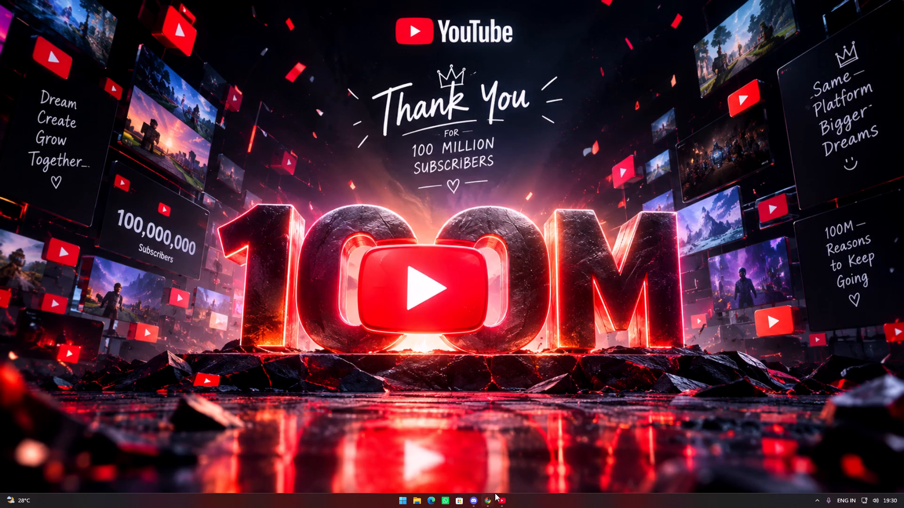
# Return to the Realboi Gamerz channel content in YouTube Studio and check the options available for the Minecraft Hardcore EP-1 video.
pyautogui.click(156, 0)
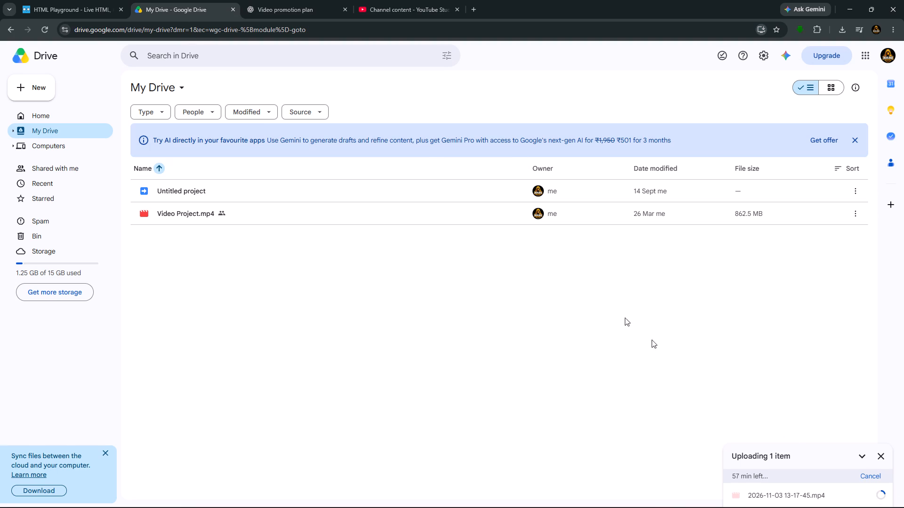
pyautogui.click(286, 0)
pyautogui.click(389, 0)
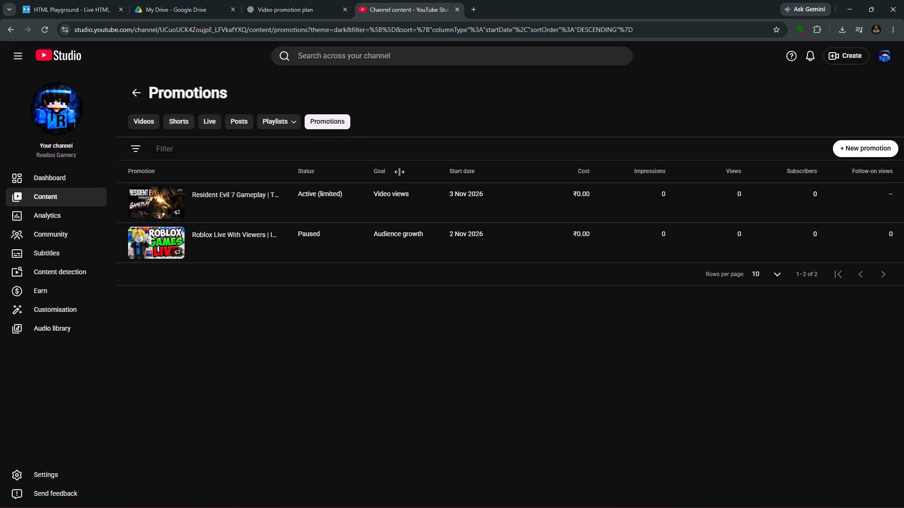
pyautogui.click(203, 119)
pyautogui.click(137, 123)
pyautogui.click(142, 124)
pyautogui.scroll(-2, 275, 137)
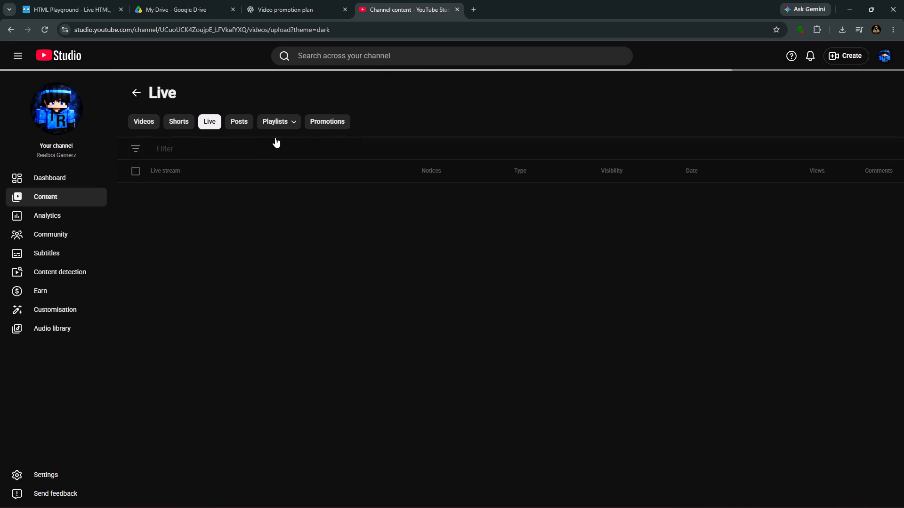
pyautogui.scroll(-1, 275, 137)
pyautogui.click(148, 121)
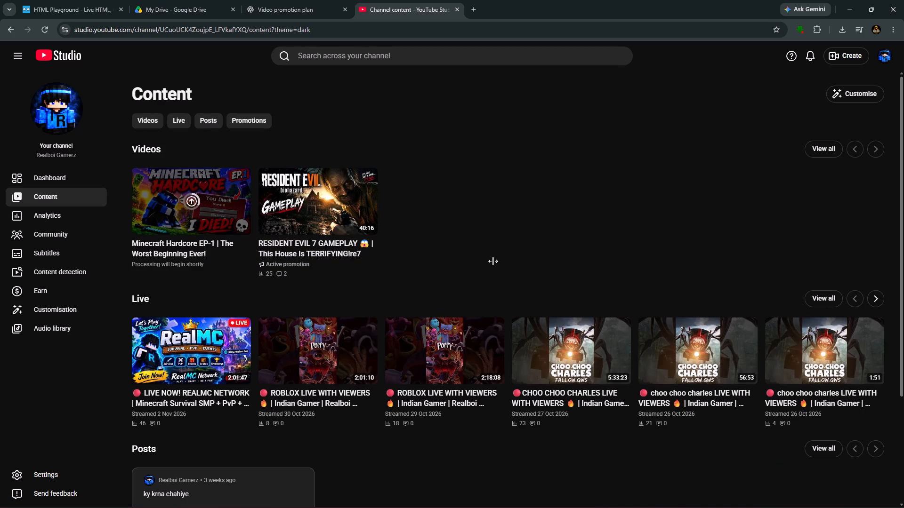
pyautogui.click(243, 176)
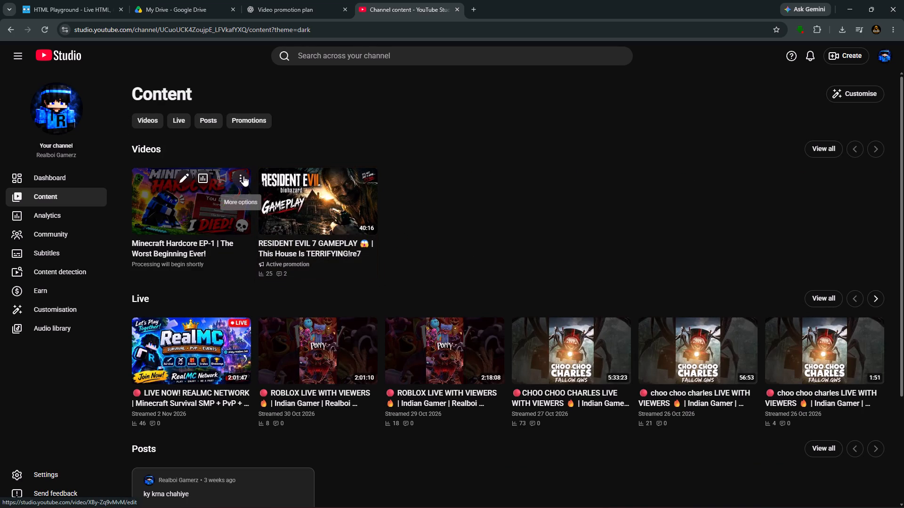
pyautogui.click(473, 194)
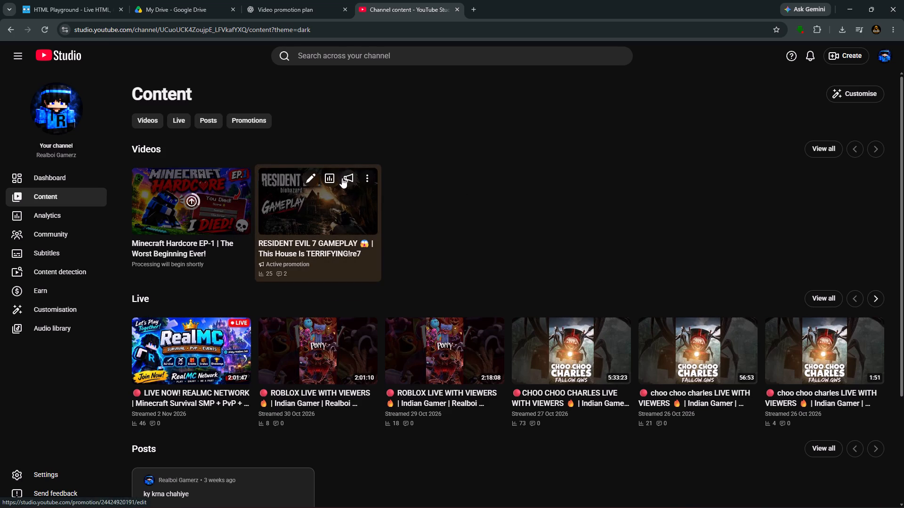
pyautogui.click(239, 174)
# Open the Minecraft Hardcore EP-1 video's details and review its notices, visibility, description and thumbnail.
pyautogui.click(190, 206)
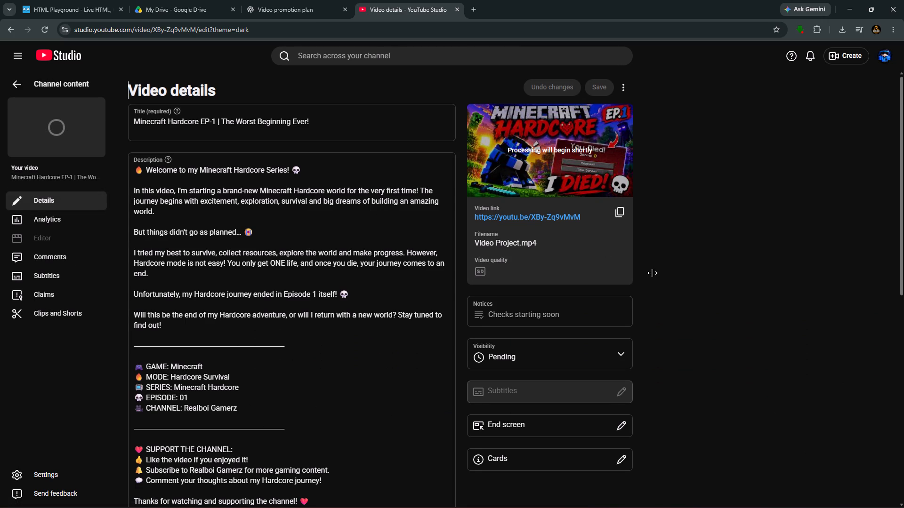
pyautogui.scroll(-1, 652, 273)
pyautogui.click(529, 306)
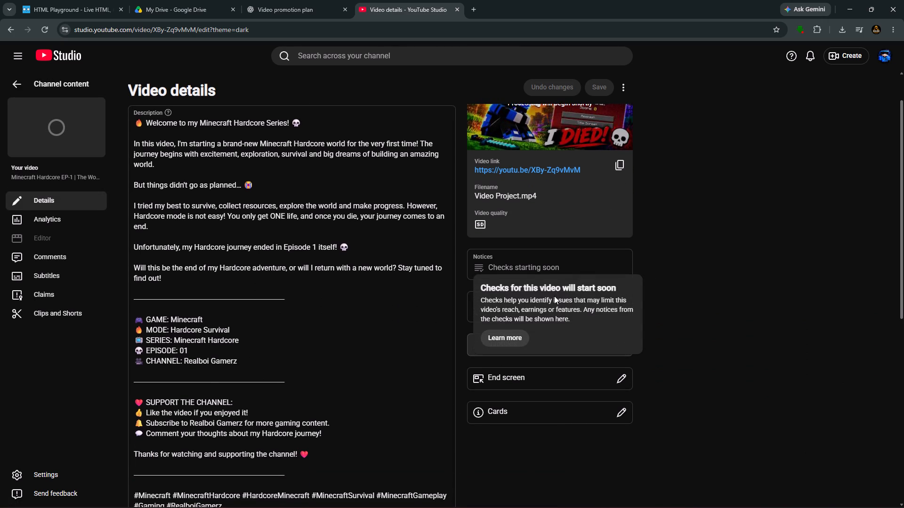
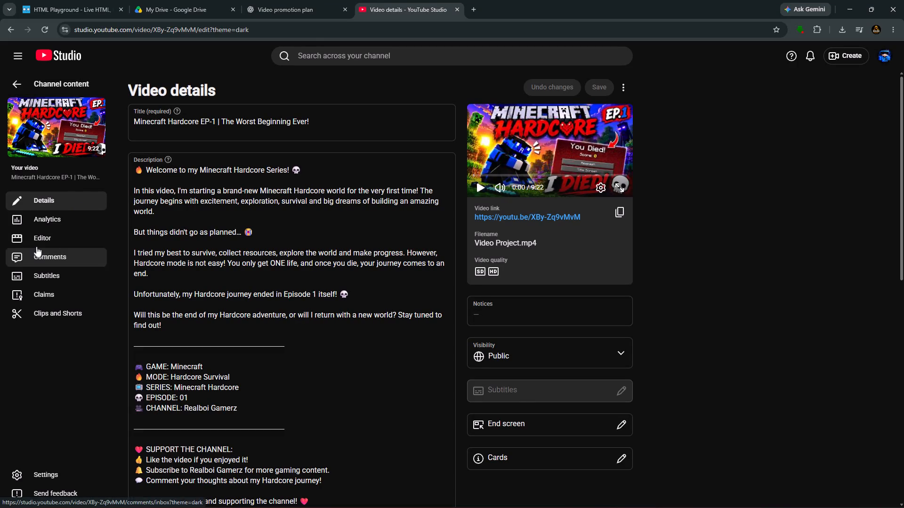
# Start a promotion for the Minecraft Hardcore EP-1 video with the Audience growth goal, keeping the suggested headline and description.
pyautogui.click(40, 75)
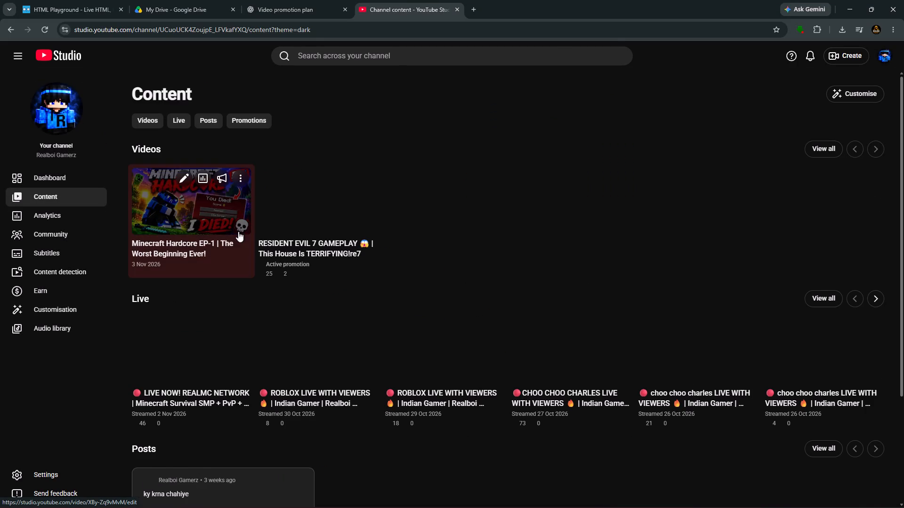
pyautogui.click(224, 176)
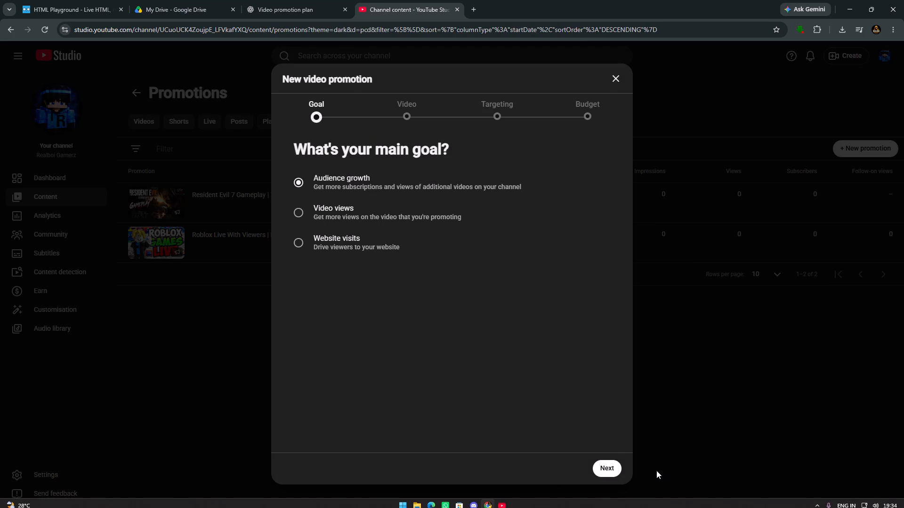
pyautogui.click(610, 471)
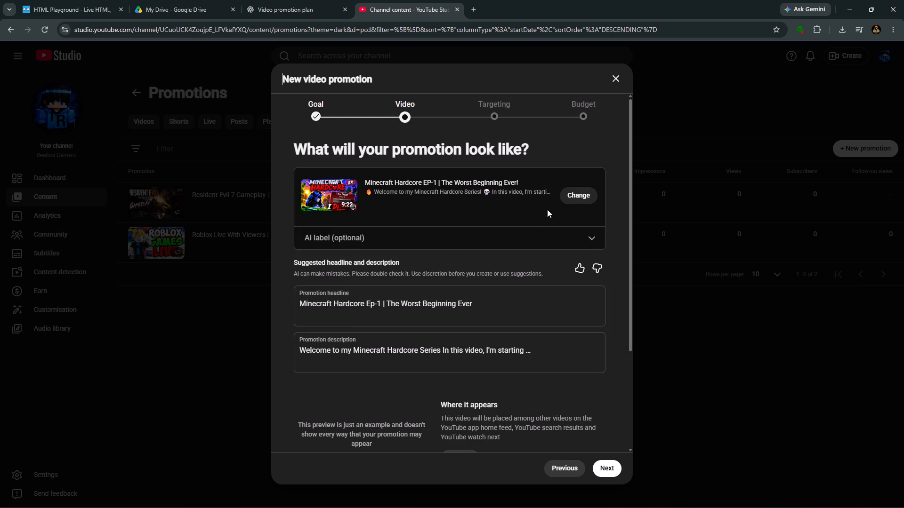
pyautogui.scroll(-2, 482, 286)
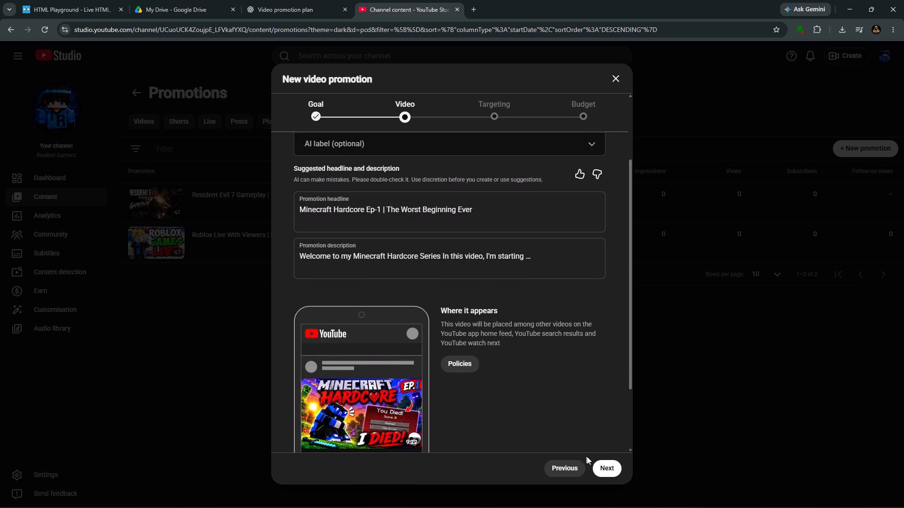
pyautogui.scroll(4, 580, 416)
pyautogui.click(609, 463)
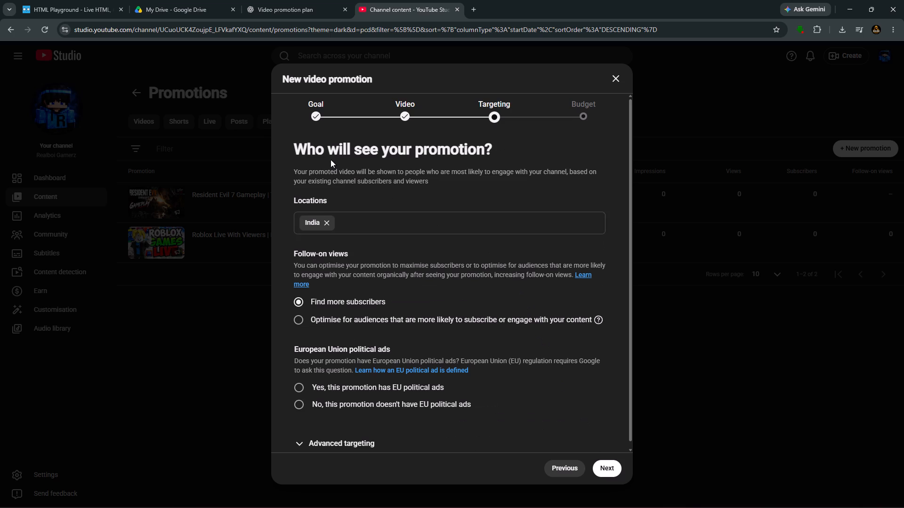
# Declare that the promotion has no EU political ads, keep India and Find more subscribers, and proceed to the budget.
pyautogui.scroll(-3, 395, 212)
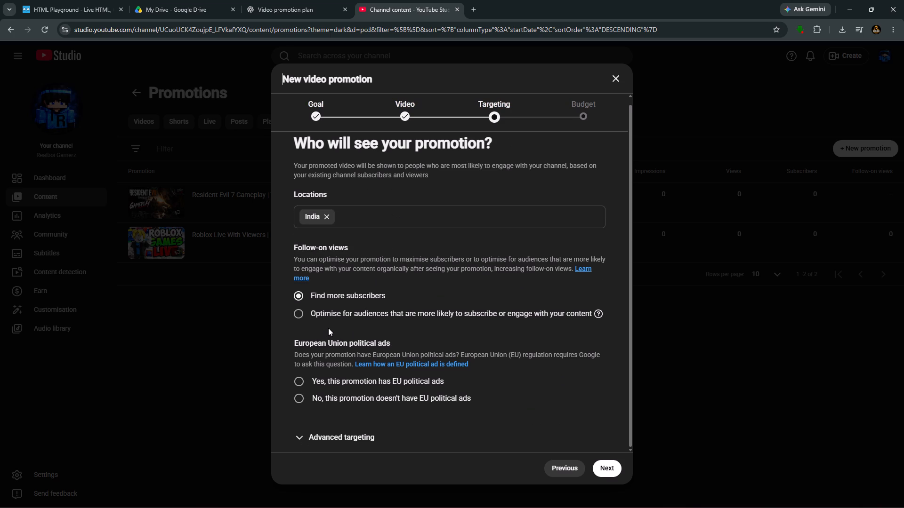
pyautogui.scroll(-2, 481, 230)
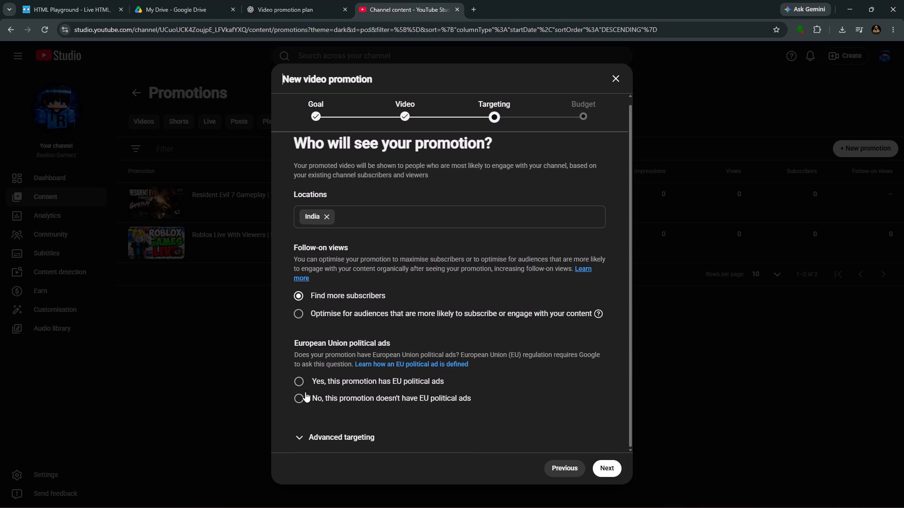
pyautogui.click(297, 398)
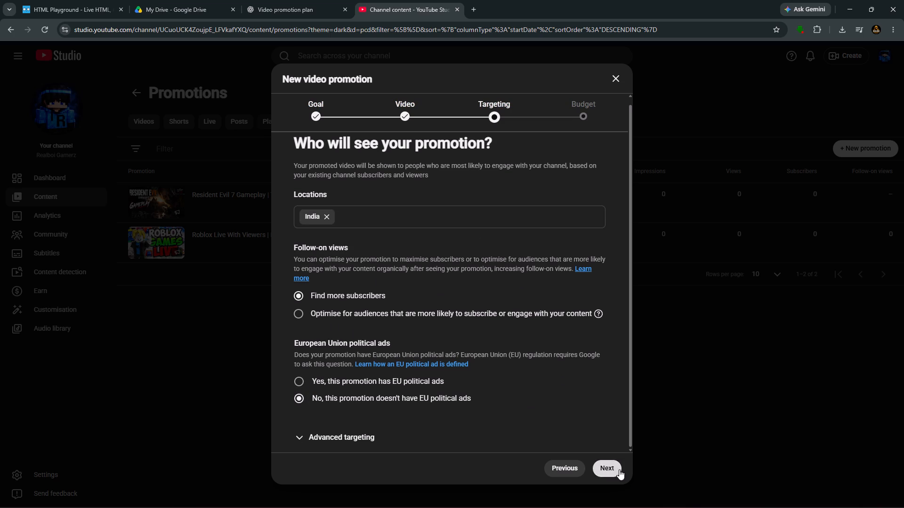
pyautogui.click(614, 469)
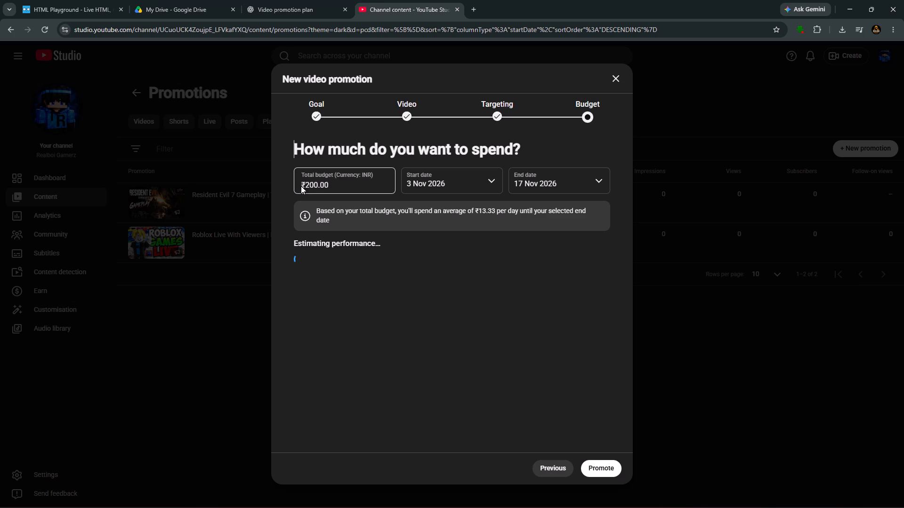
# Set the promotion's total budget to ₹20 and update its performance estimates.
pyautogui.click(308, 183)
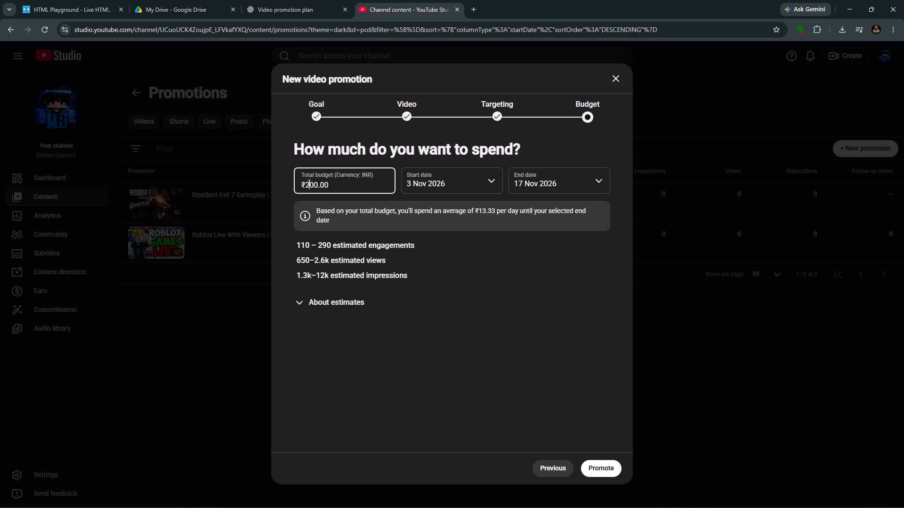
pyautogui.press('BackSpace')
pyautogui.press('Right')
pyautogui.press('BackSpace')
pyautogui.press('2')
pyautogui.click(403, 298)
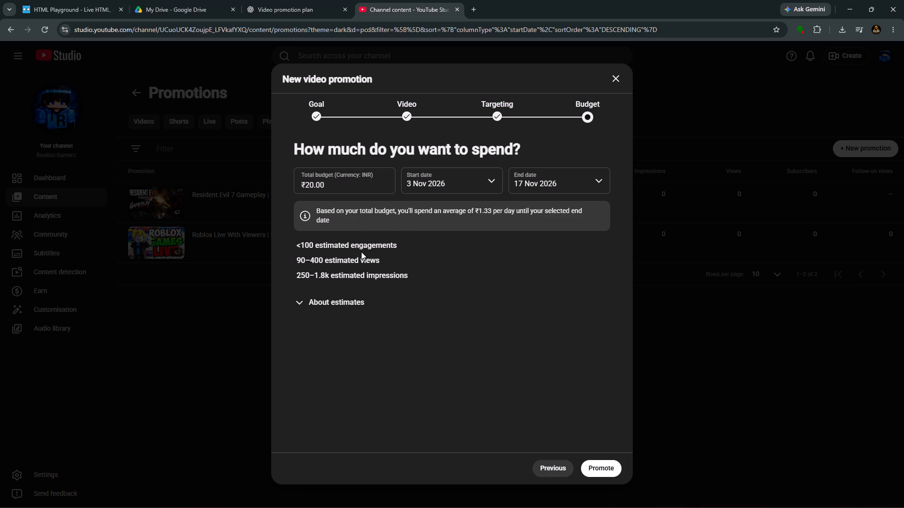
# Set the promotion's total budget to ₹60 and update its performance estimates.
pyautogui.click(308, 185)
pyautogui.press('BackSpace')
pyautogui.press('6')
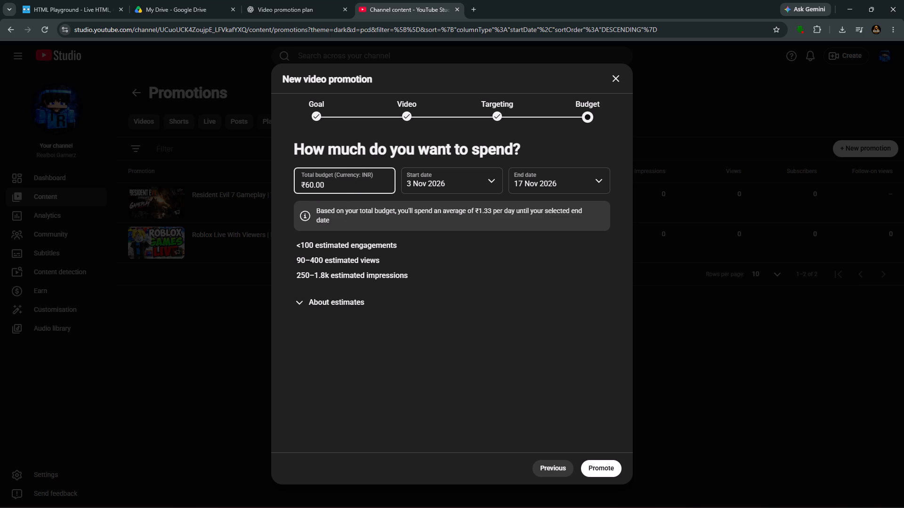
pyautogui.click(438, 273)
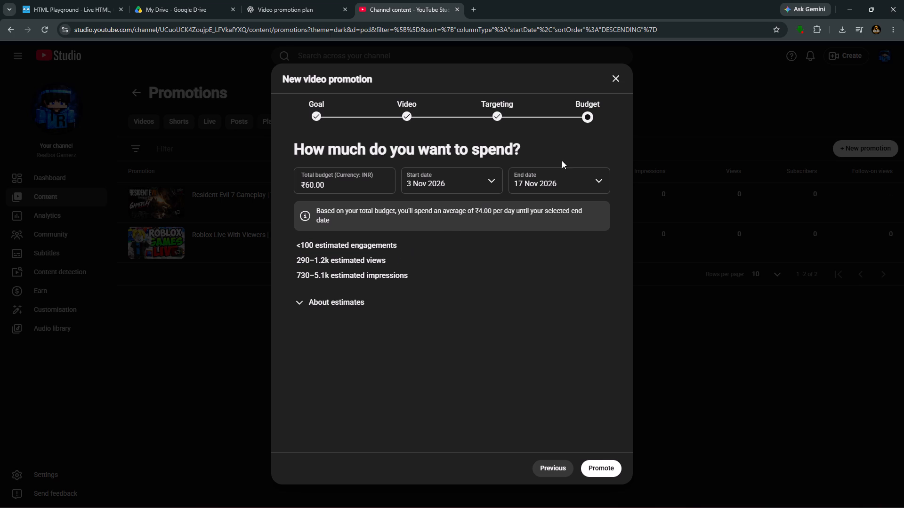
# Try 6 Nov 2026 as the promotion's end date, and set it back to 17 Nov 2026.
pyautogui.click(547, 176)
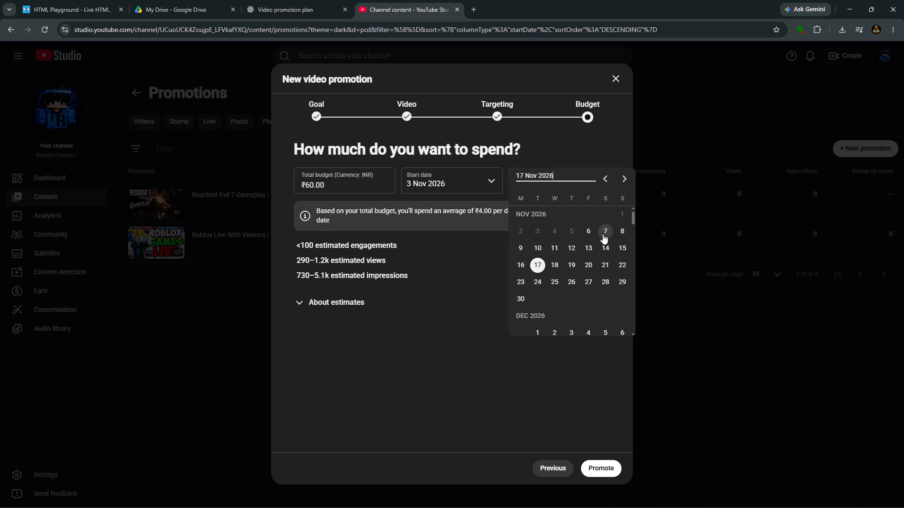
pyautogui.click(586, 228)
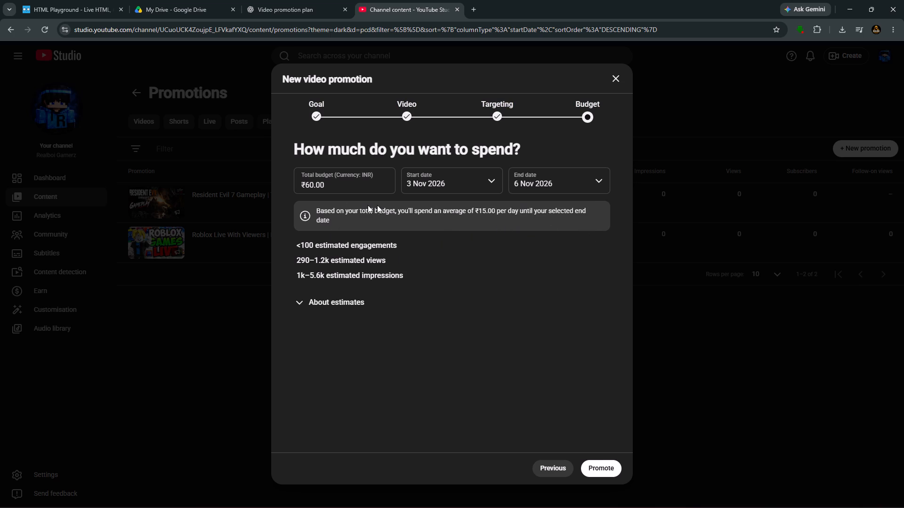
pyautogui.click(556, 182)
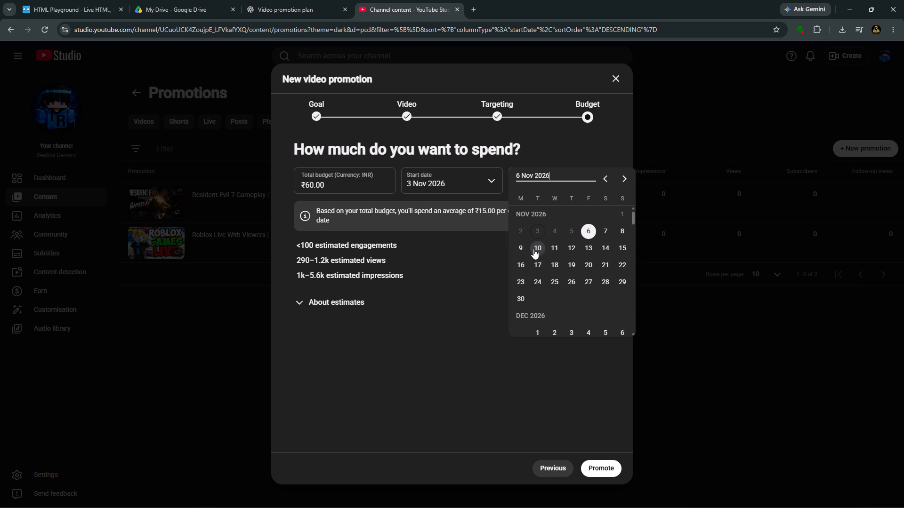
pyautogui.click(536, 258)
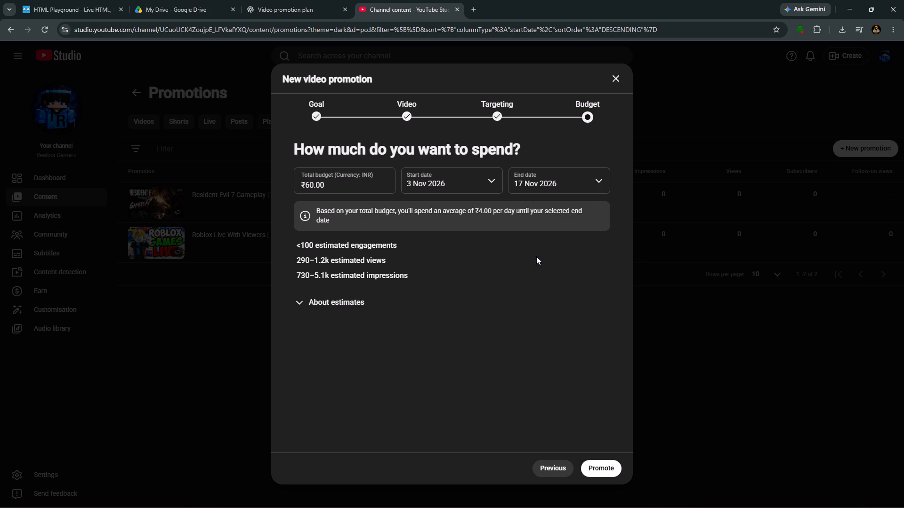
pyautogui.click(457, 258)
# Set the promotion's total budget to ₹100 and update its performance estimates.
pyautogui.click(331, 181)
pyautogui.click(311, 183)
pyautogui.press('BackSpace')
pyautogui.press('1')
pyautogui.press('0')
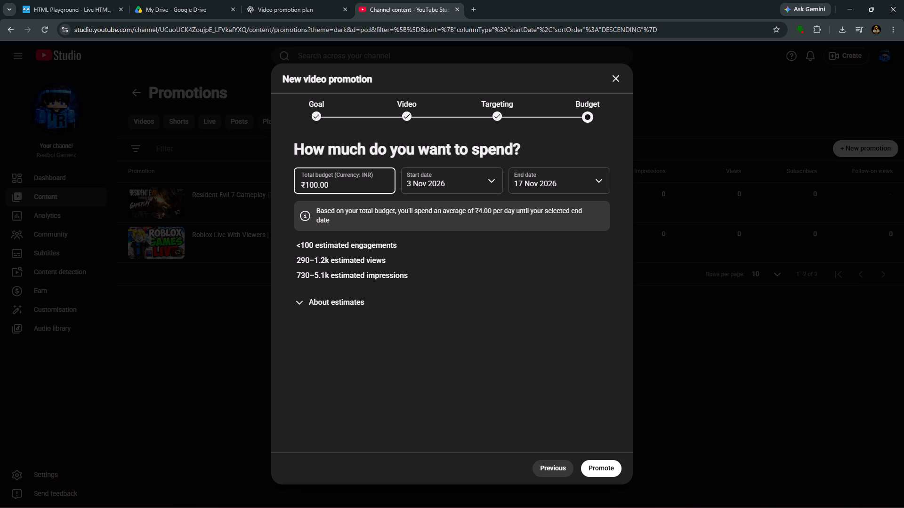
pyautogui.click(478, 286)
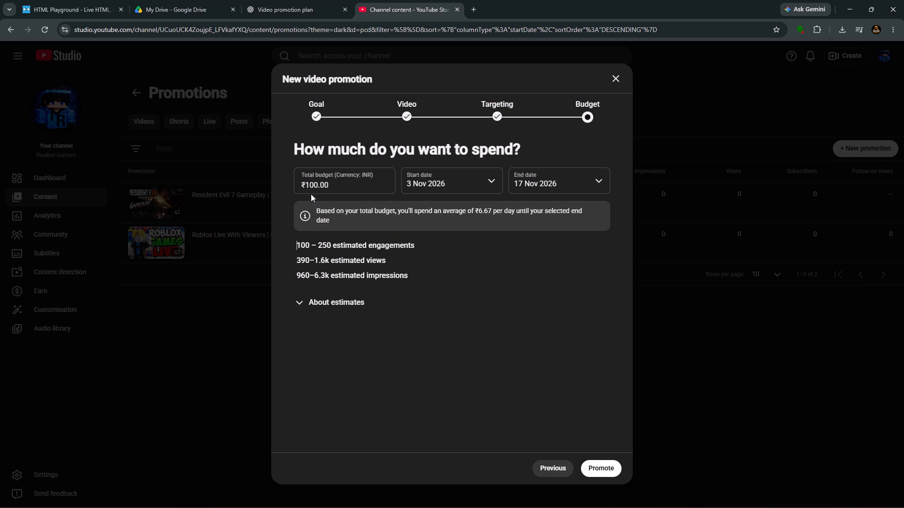
# Set the promotion's total budget to ₹20, keep the end date, and expand the explanation of the estimates.
pyautogui.click(315, 183)
pyautogui.press('BackSpace')
pyautogui.press('BackSpace')
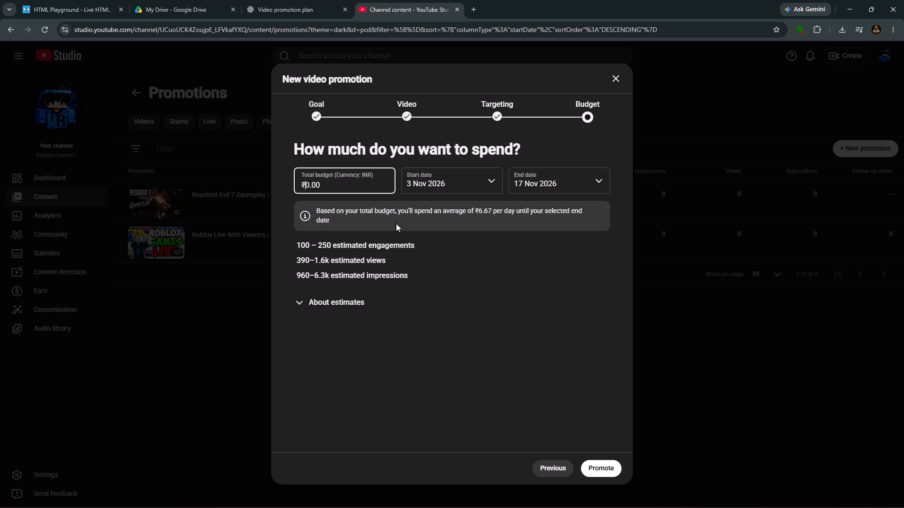
pyautogui.press('2')
pyautogui.click(470, 290)
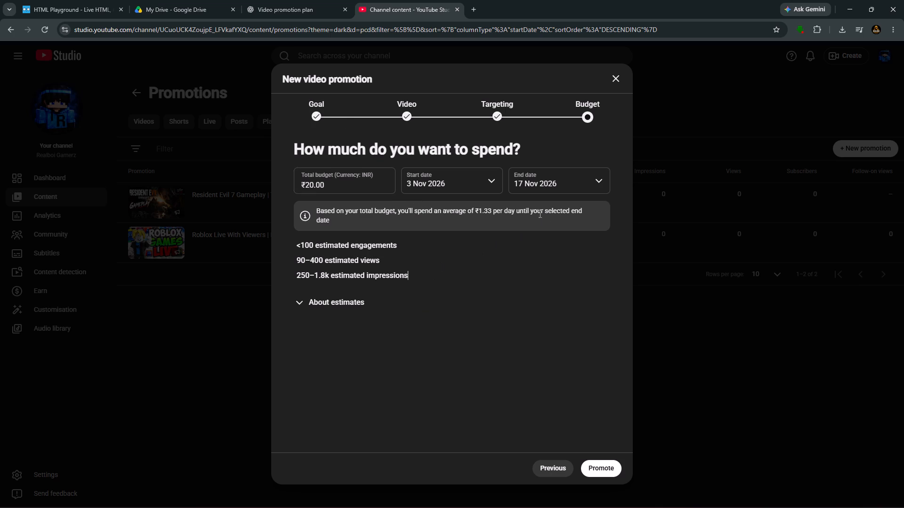
pyautogui.click(553, 179)
pyautogui.click(470, 276)
pyautogui.click(472, 303)
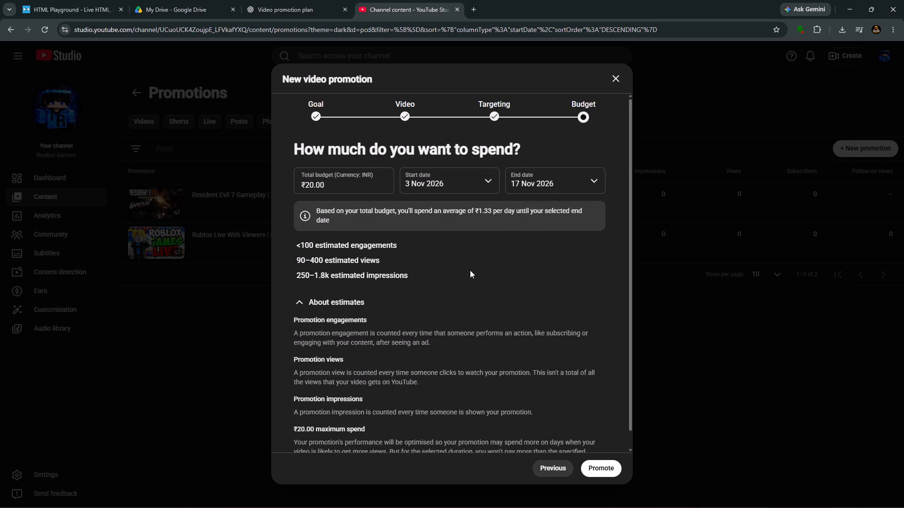
pyautogui.click(477, 271)
pyautogui.moveTo(399, 244); pyautogui.dragTo(292, 251)
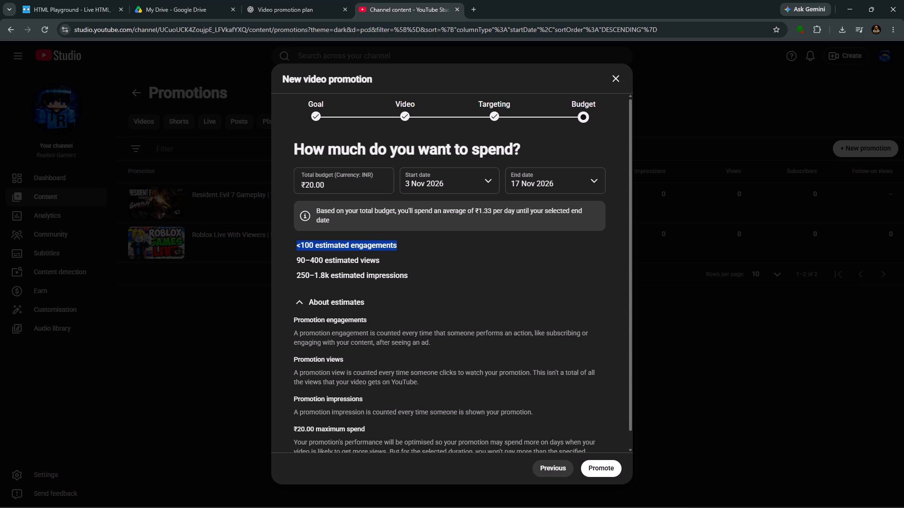
# Return to the promotion's goal choice, change the main goal to Video views and continue.
pyautogui.click(541, 463)
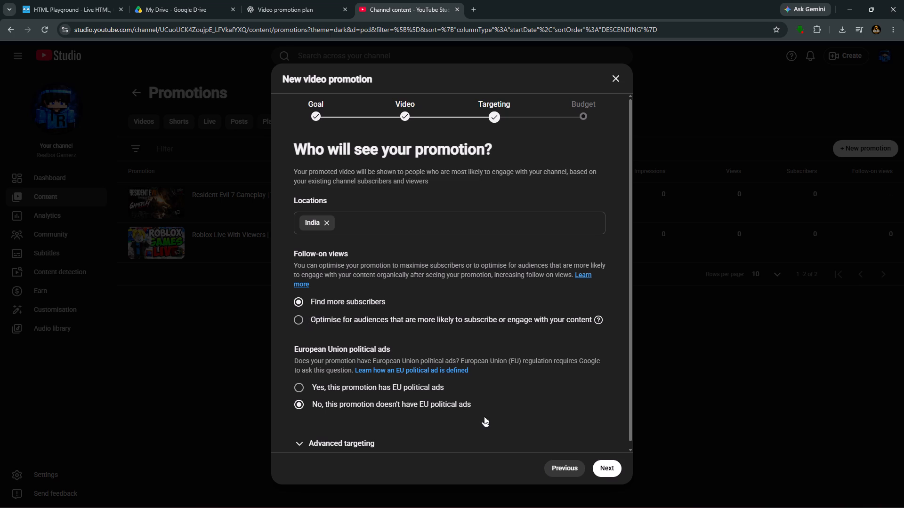
pyautogui.click(554, 463)
pyautogui.click(566, 467)
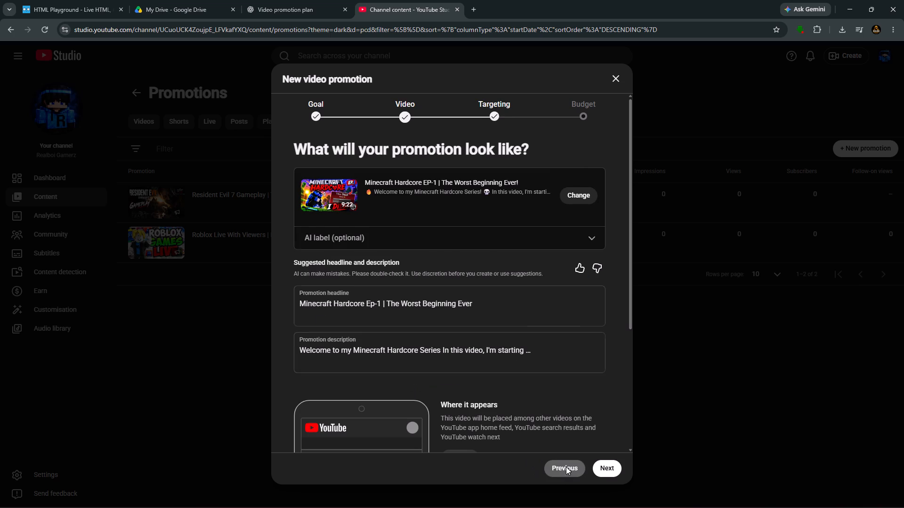
pyautogui.click(296, 213)
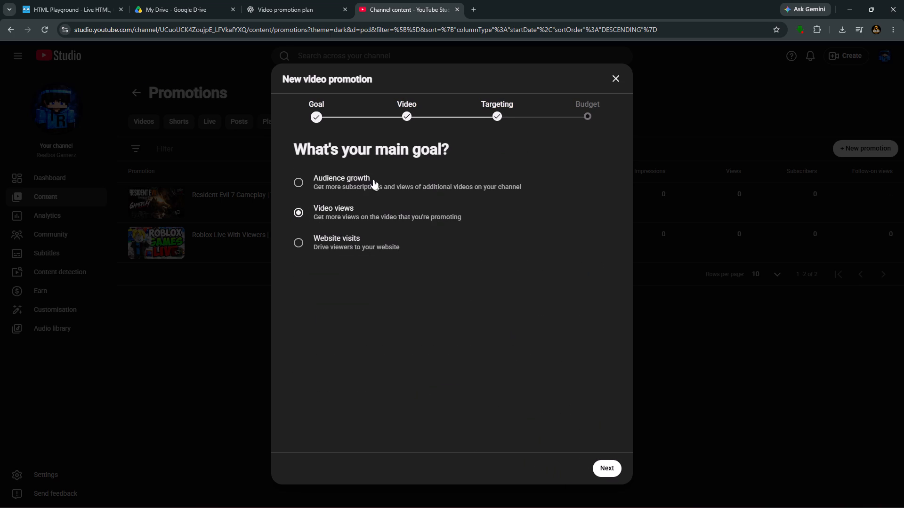
pyautogui.click(605, 469)
# Continue through the promotion's video and targeting settings without changes, and set the total budget to ₹60.
pyautogui.scroll(-3, 407, 336)
pyautogui.scroll(4, 447, 333)
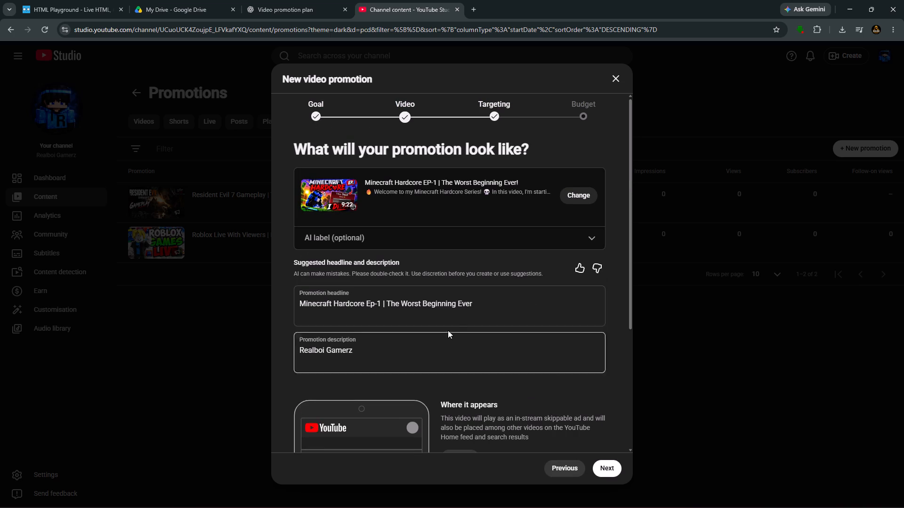
pyautogui.click(603, 469)
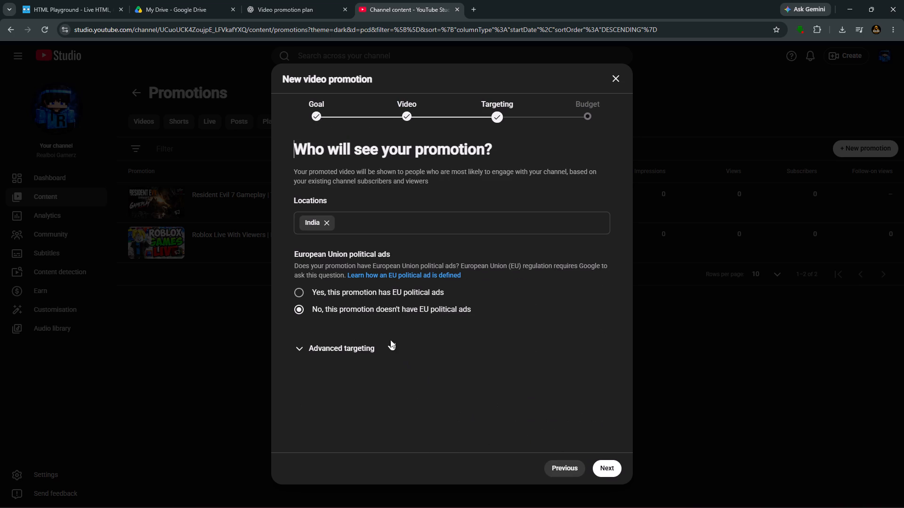
pyautogui.click(613, 463)
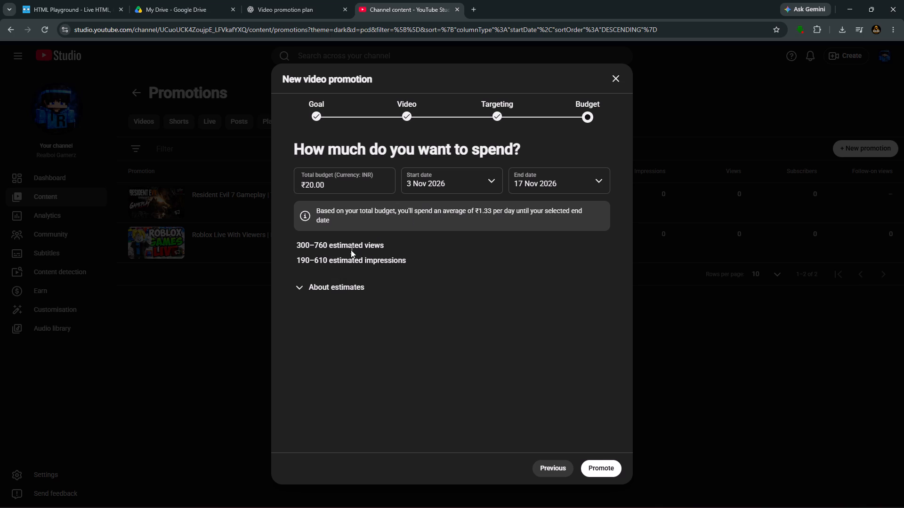
pyautogui.click(310, 184)
pyautogui.press('BackSpace')
pyautogui.press('6')
pyautogui.click(479, 295)
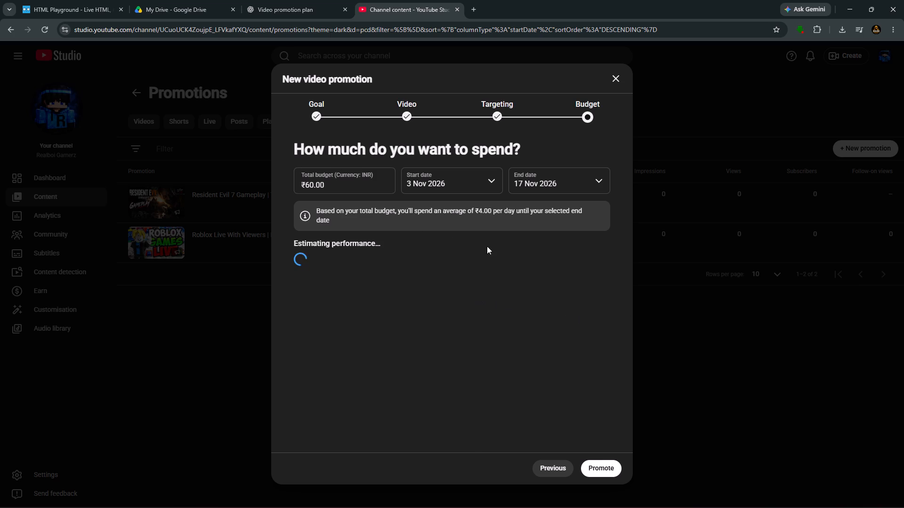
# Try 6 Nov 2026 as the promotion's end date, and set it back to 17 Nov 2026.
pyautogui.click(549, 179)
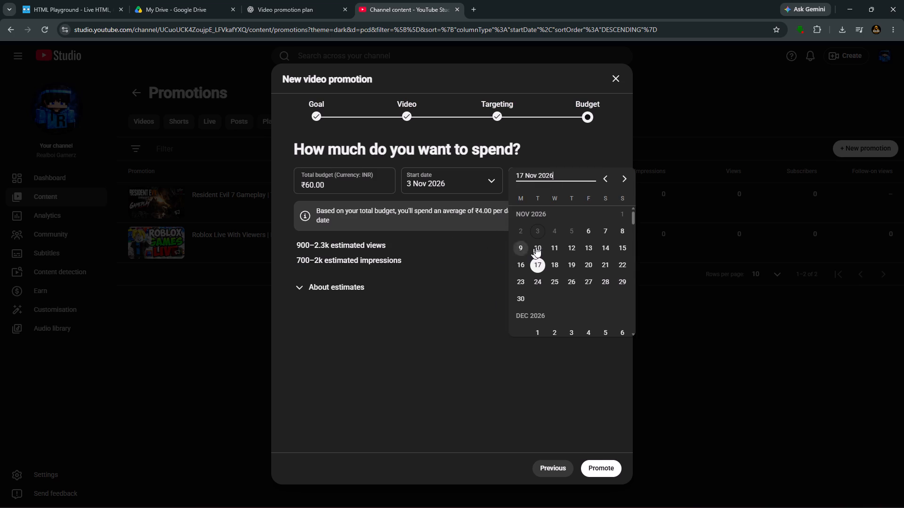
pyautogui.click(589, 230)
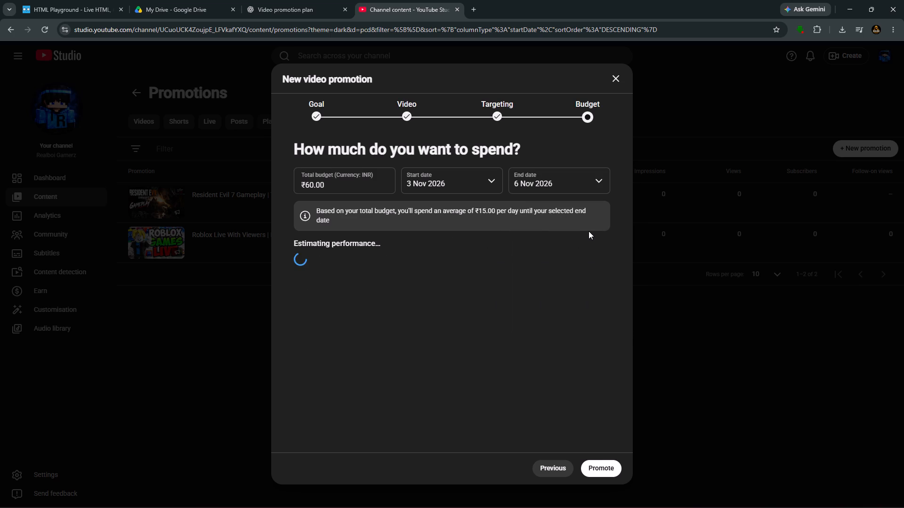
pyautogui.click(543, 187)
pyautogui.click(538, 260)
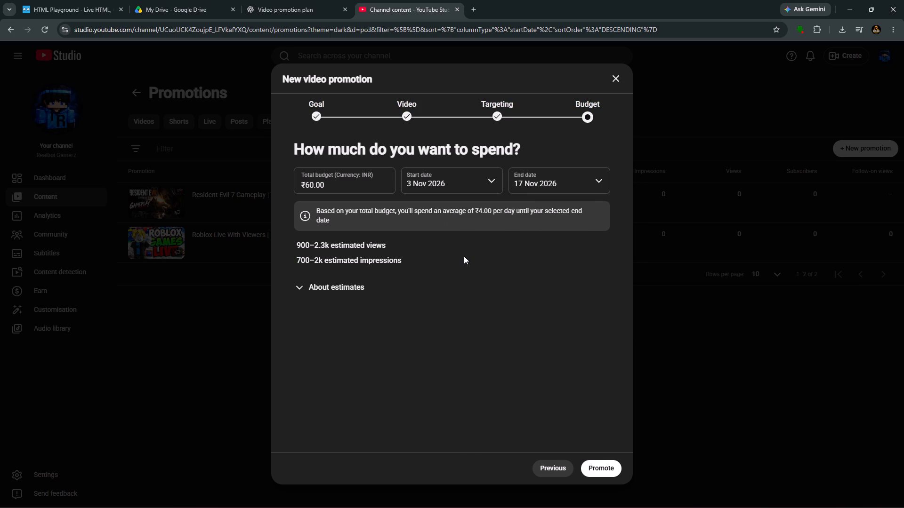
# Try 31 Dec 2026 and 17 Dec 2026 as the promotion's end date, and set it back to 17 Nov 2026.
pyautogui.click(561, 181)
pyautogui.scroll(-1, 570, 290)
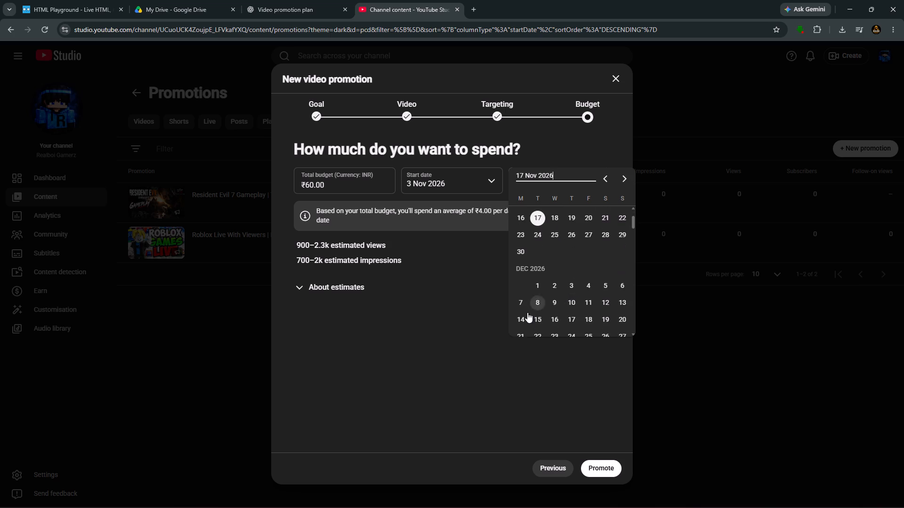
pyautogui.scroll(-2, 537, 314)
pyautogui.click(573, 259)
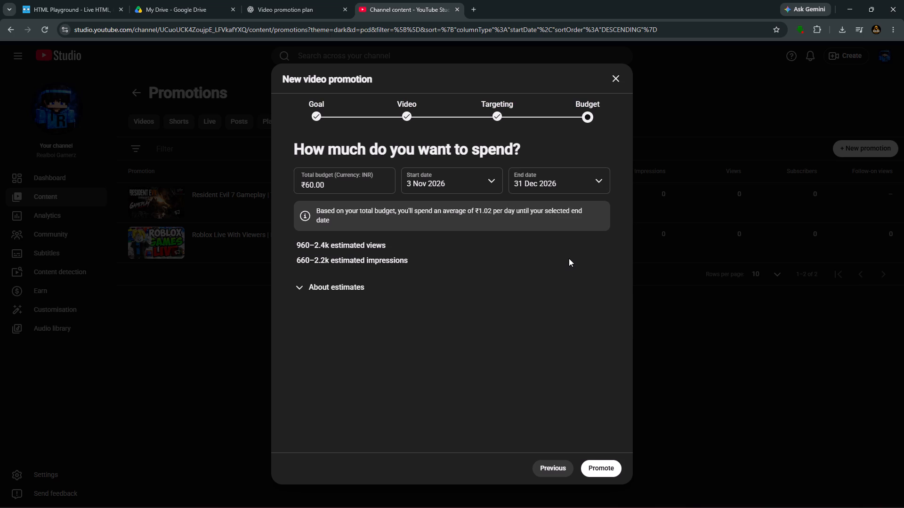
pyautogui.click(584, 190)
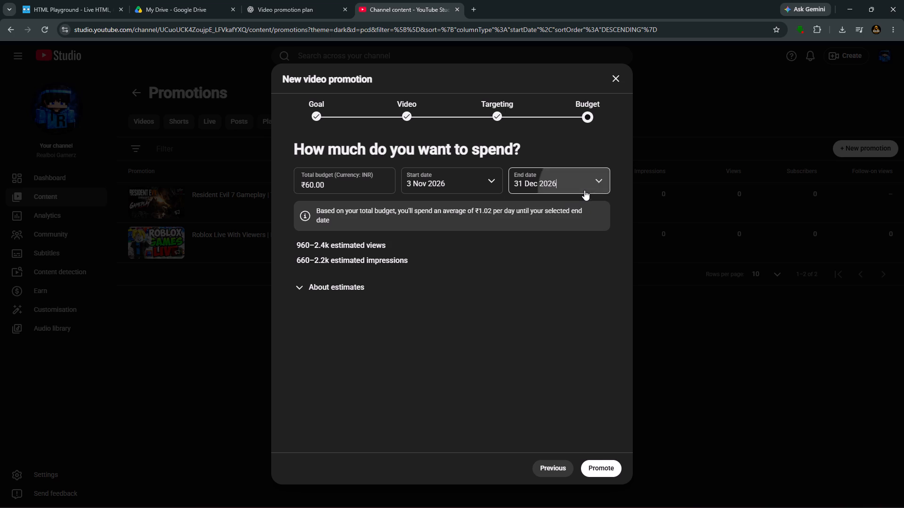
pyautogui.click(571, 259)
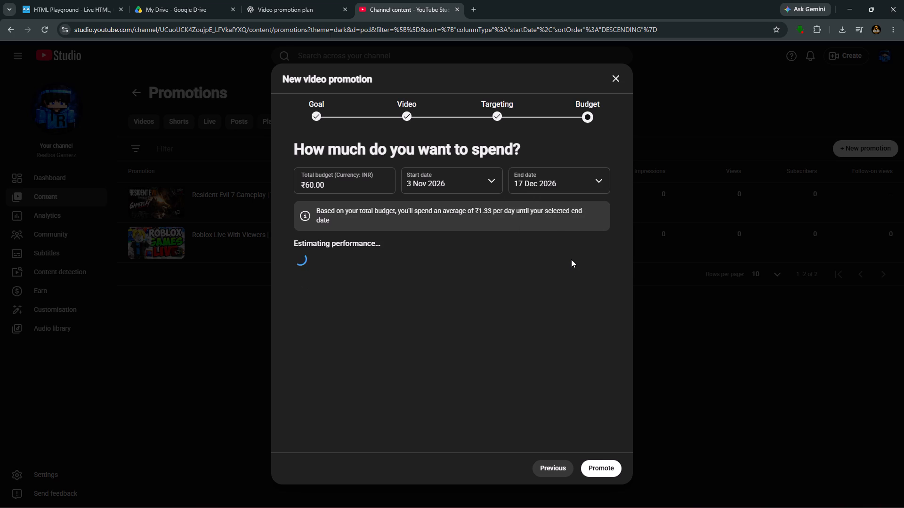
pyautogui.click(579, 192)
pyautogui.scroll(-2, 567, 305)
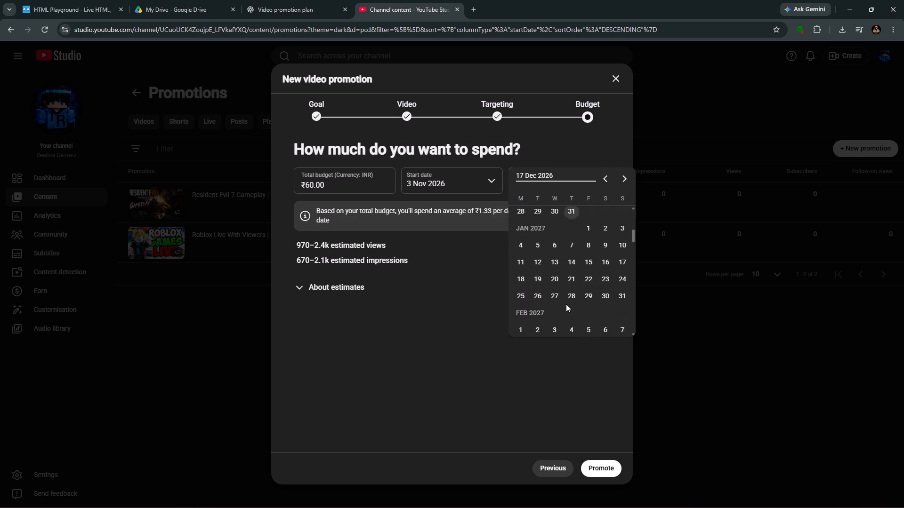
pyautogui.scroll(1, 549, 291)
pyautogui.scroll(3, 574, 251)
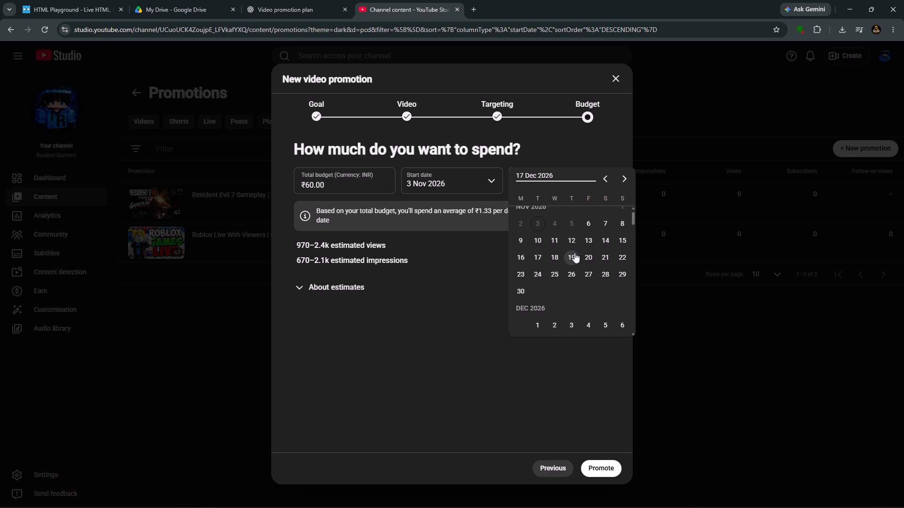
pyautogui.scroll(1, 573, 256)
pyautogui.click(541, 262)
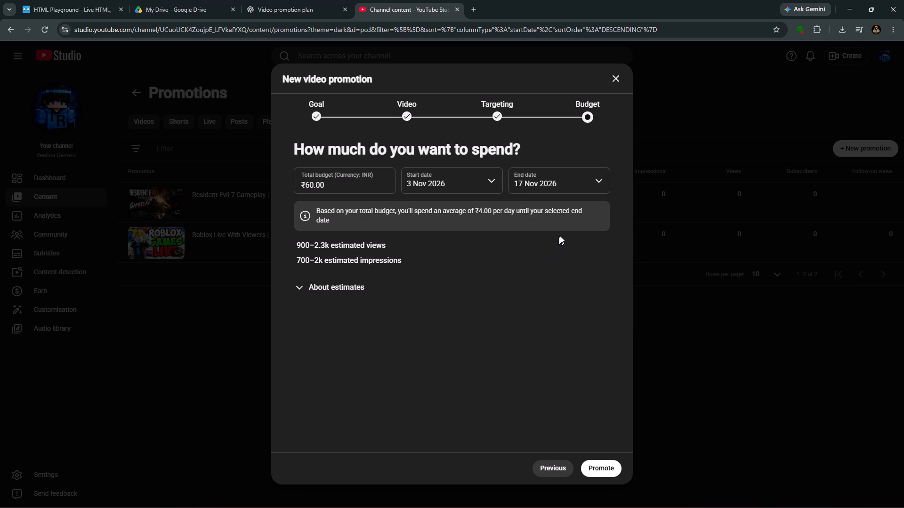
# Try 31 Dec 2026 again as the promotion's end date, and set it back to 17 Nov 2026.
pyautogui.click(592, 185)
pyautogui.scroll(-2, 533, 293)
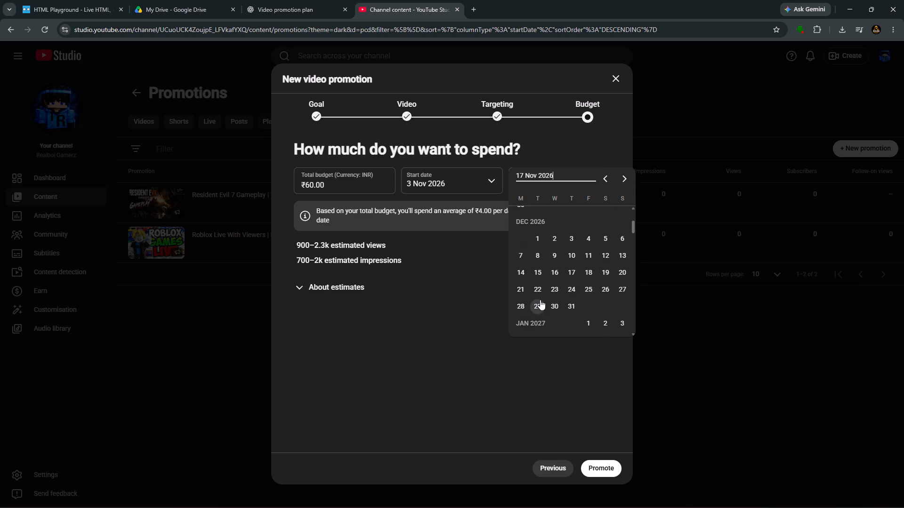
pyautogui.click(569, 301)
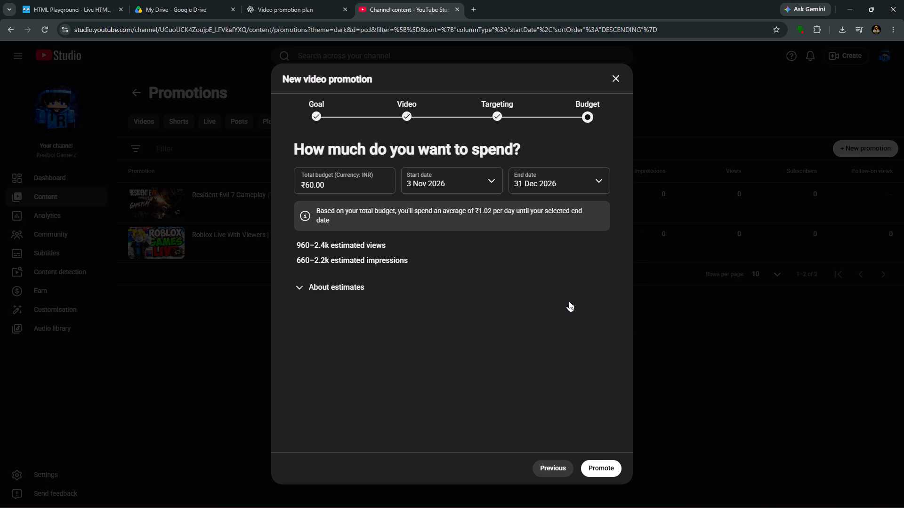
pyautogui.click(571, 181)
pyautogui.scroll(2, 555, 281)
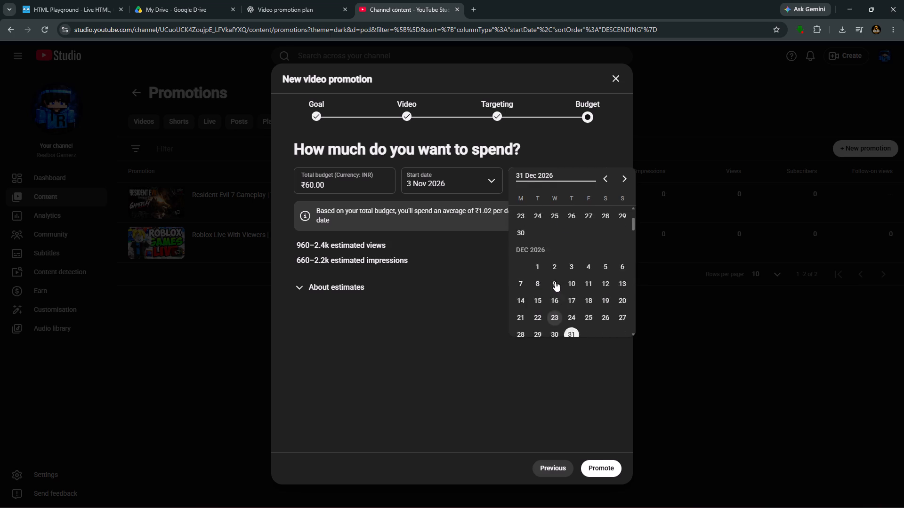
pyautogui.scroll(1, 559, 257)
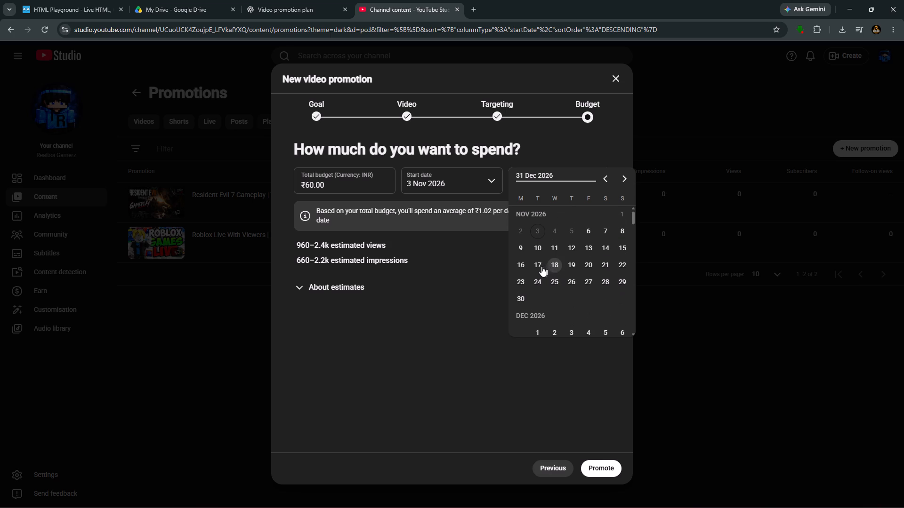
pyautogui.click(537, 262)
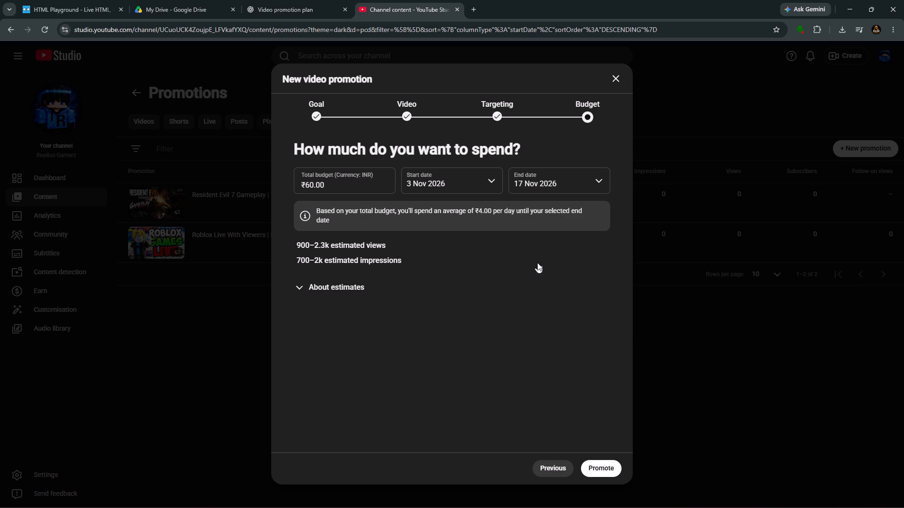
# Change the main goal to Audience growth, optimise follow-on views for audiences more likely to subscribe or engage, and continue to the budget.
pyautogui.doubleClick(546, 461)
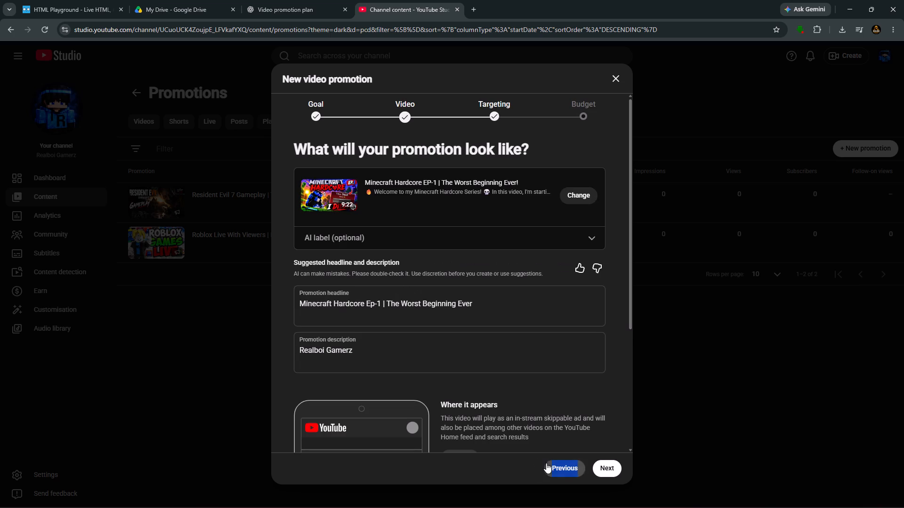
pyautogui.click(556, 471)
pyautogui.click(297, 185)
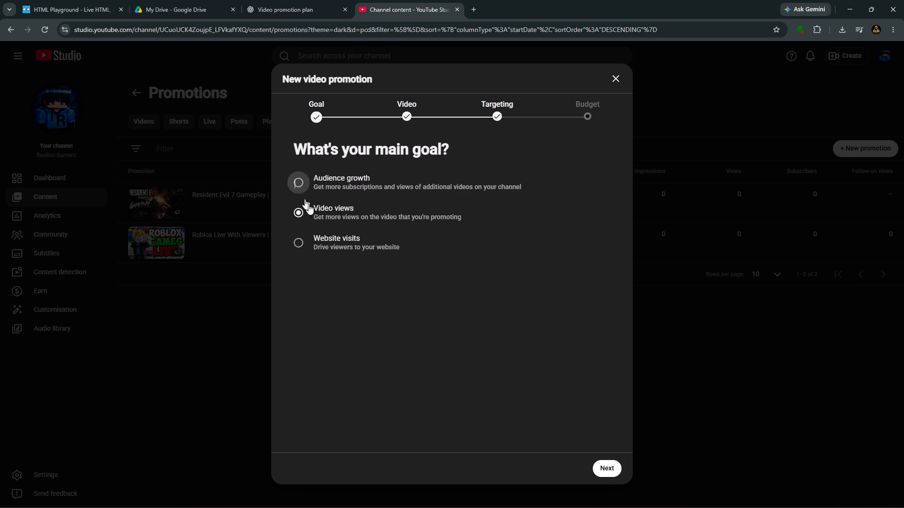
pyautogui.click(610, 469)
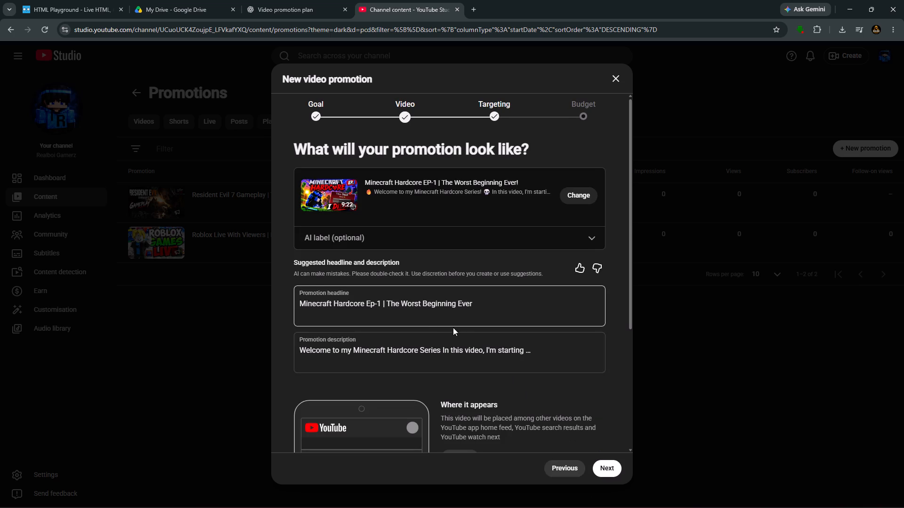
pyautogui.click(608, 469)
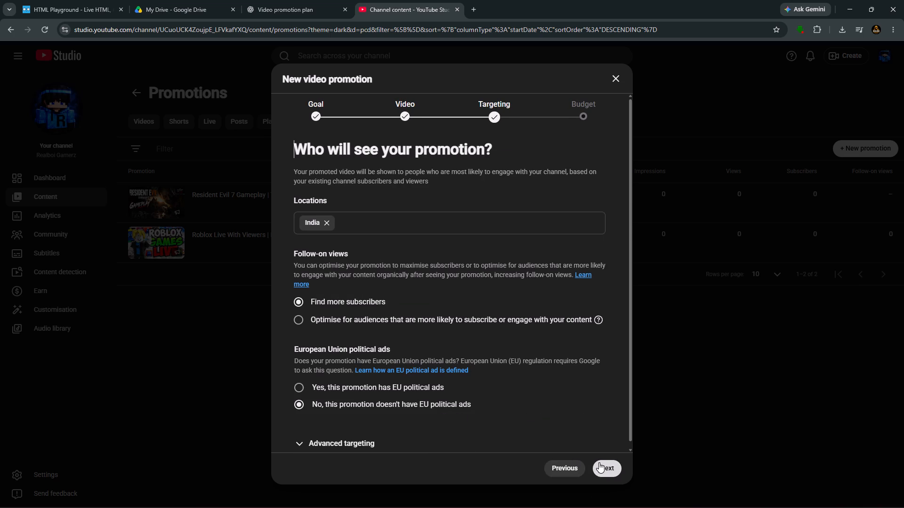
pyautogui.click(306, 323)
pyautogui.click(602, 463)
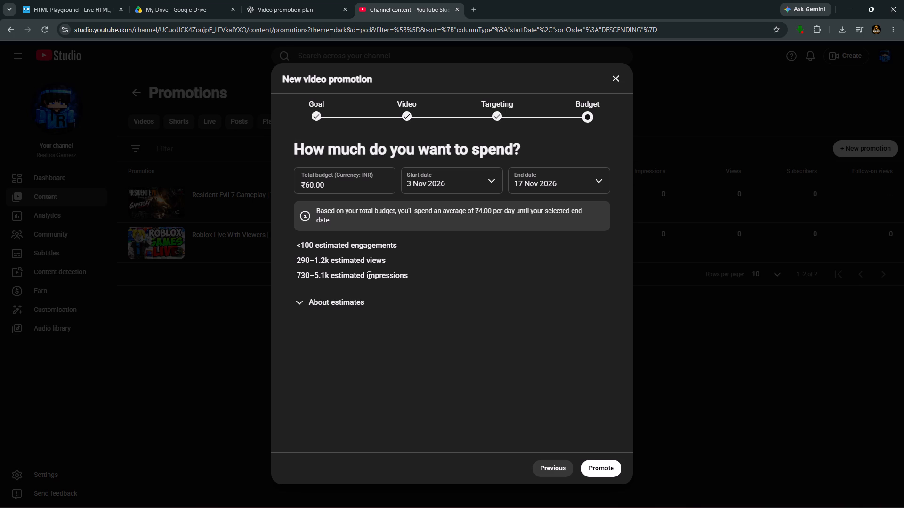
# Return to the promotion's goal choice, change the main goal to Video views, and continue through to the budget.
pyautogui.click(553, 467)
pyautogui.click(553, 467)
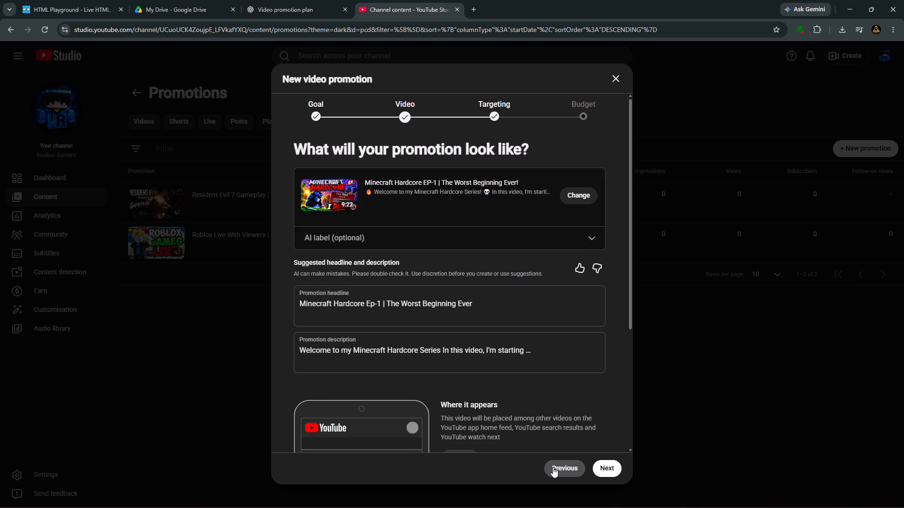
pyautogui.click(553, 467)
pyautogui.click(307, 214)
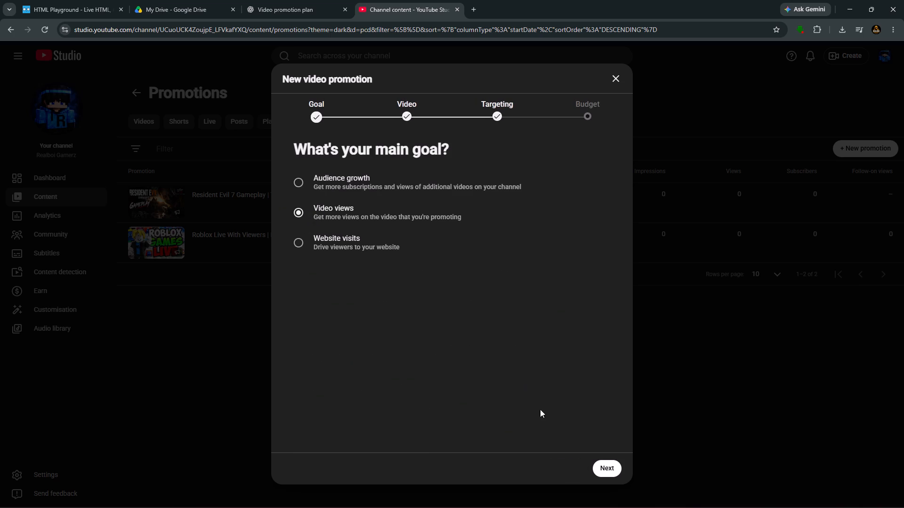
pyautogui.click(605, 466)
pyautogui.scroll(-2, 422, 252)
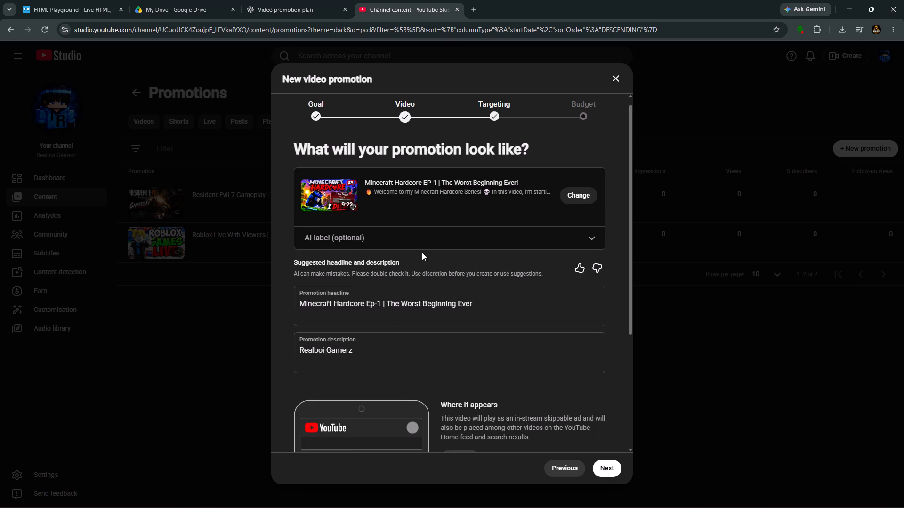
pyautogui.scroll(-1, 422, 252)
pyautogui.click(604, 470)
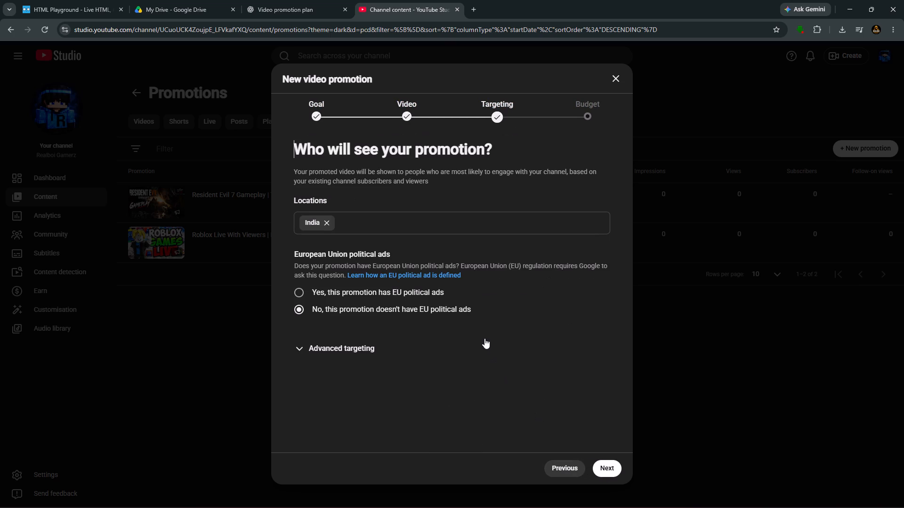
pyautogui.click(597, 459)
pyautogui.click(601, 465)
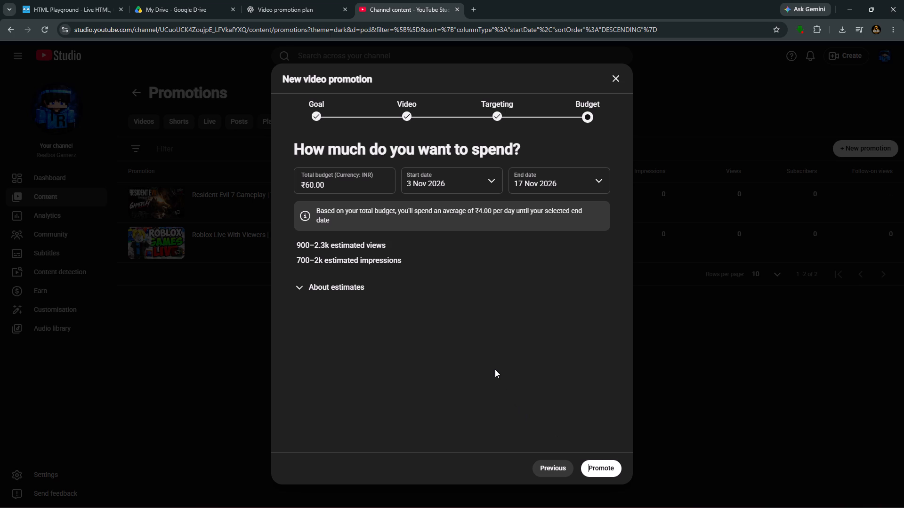
# Set the promotion's end date to 31 Dec 2026.
pyautogui.click(585, 186)
pyautogui.scroll(-3, 536, 278)
pyautogui.click(568, 255)
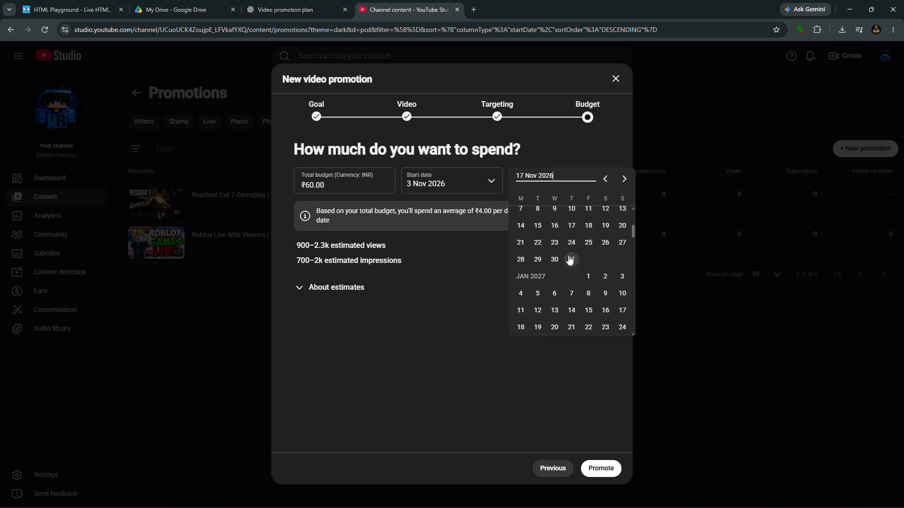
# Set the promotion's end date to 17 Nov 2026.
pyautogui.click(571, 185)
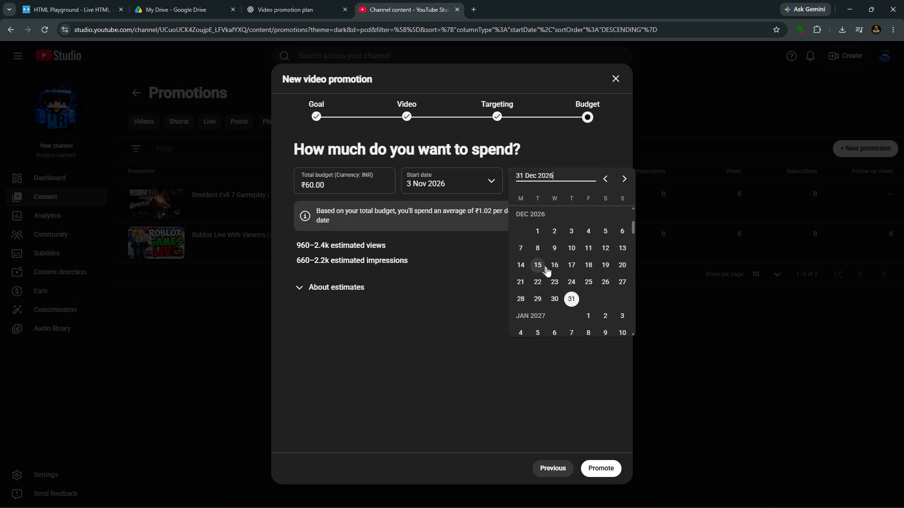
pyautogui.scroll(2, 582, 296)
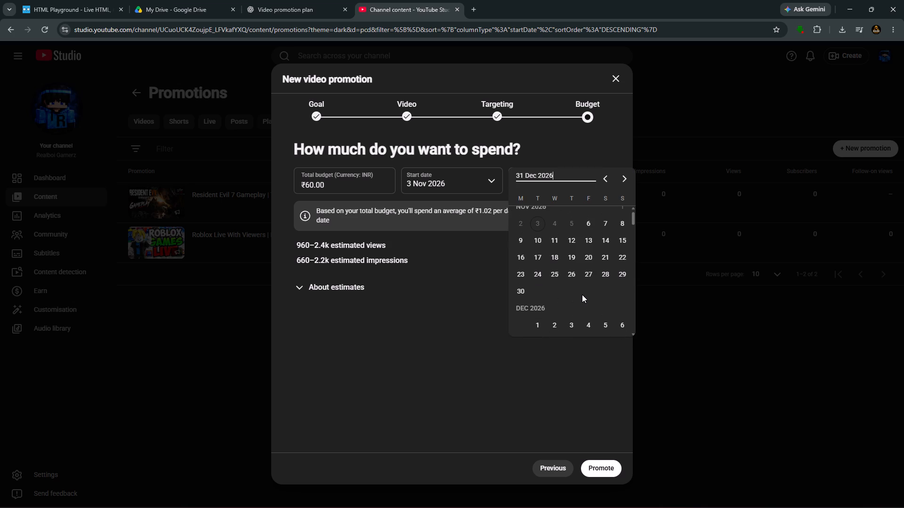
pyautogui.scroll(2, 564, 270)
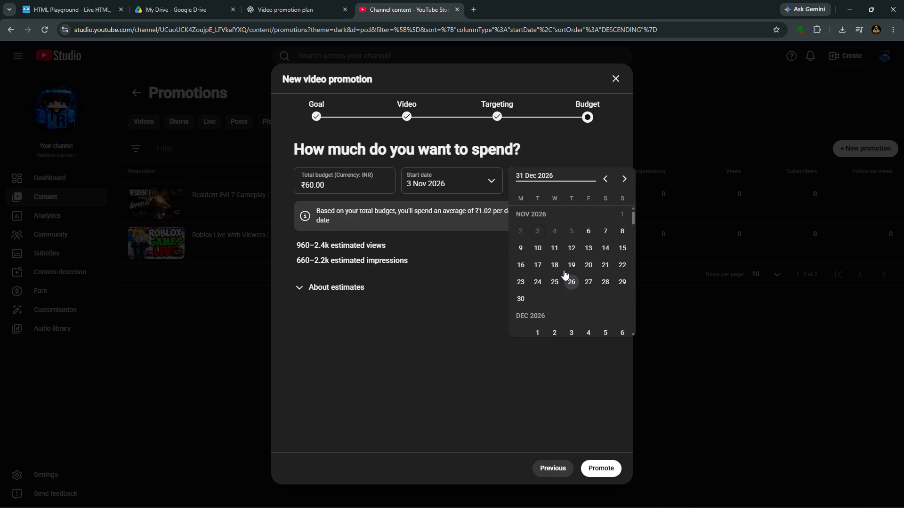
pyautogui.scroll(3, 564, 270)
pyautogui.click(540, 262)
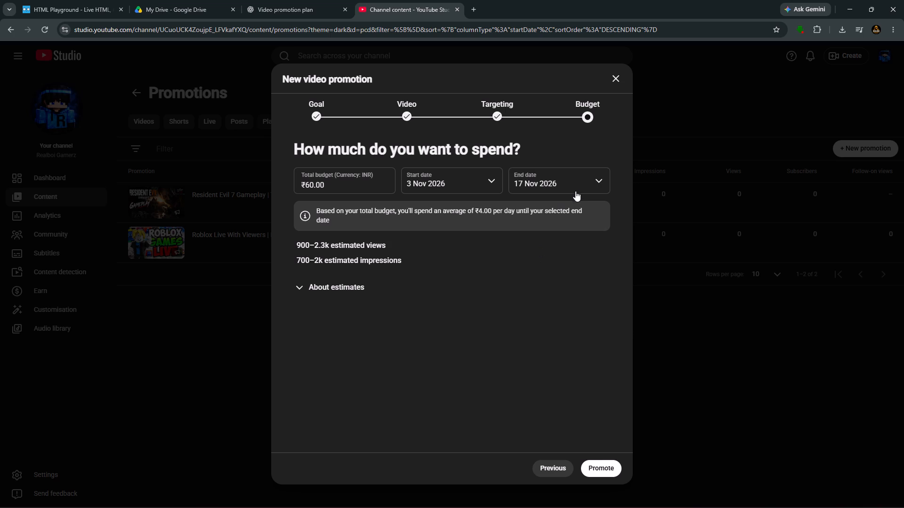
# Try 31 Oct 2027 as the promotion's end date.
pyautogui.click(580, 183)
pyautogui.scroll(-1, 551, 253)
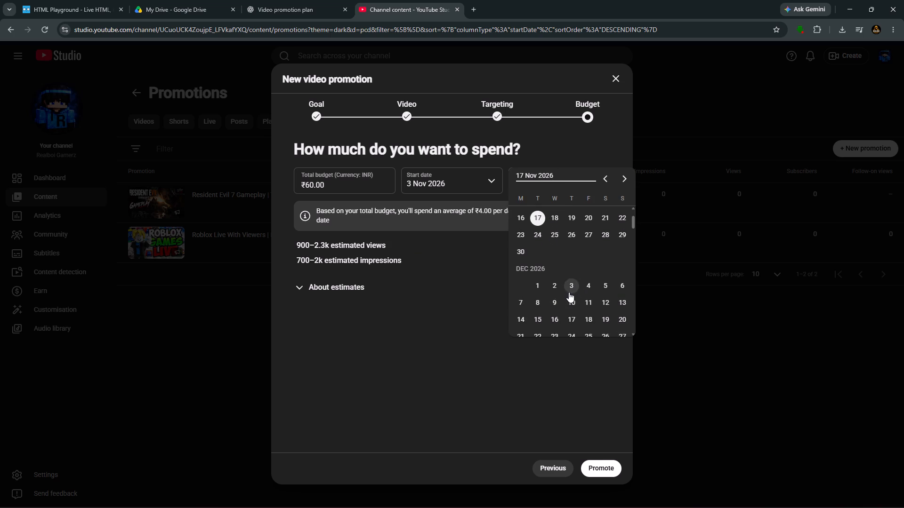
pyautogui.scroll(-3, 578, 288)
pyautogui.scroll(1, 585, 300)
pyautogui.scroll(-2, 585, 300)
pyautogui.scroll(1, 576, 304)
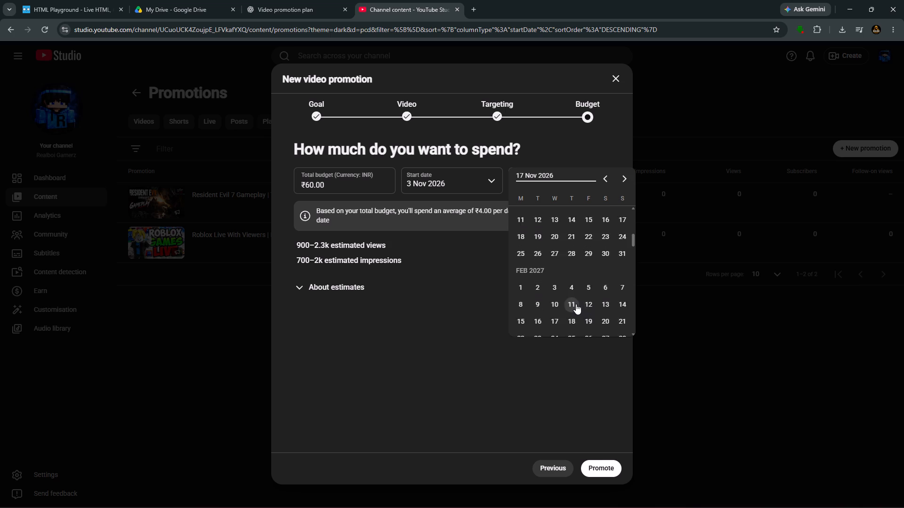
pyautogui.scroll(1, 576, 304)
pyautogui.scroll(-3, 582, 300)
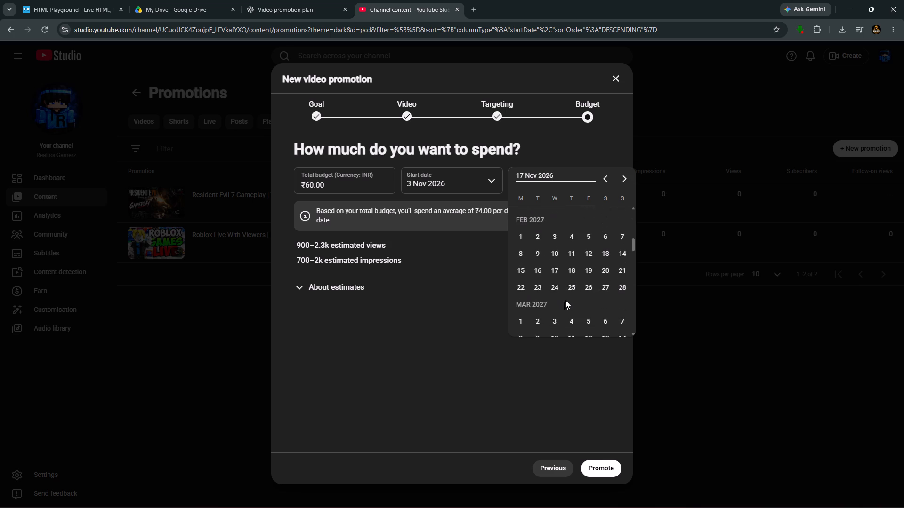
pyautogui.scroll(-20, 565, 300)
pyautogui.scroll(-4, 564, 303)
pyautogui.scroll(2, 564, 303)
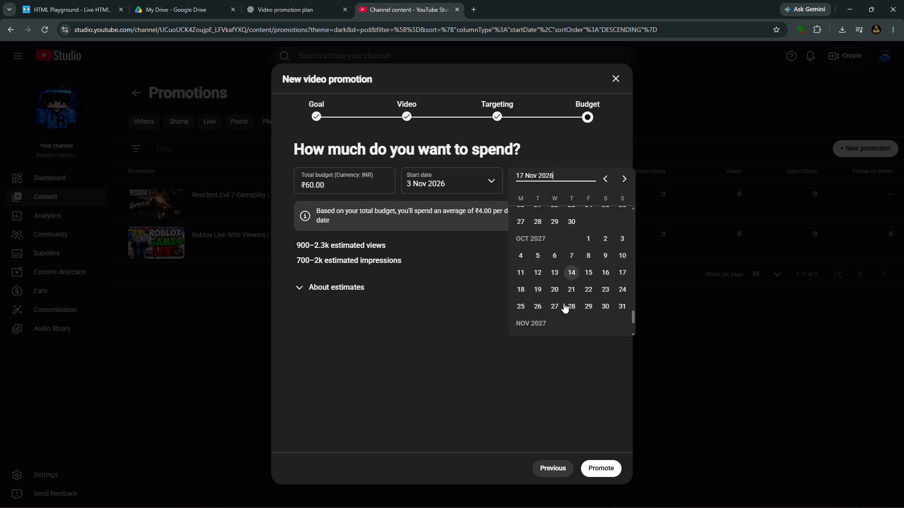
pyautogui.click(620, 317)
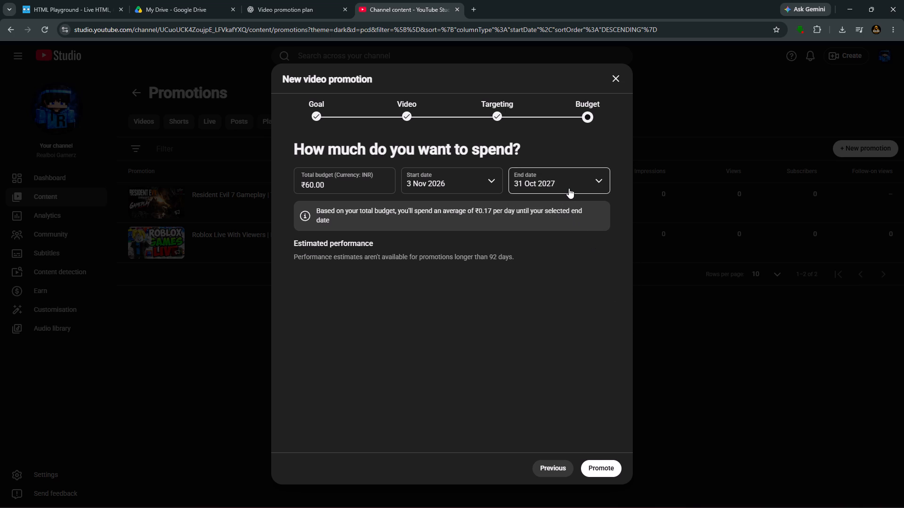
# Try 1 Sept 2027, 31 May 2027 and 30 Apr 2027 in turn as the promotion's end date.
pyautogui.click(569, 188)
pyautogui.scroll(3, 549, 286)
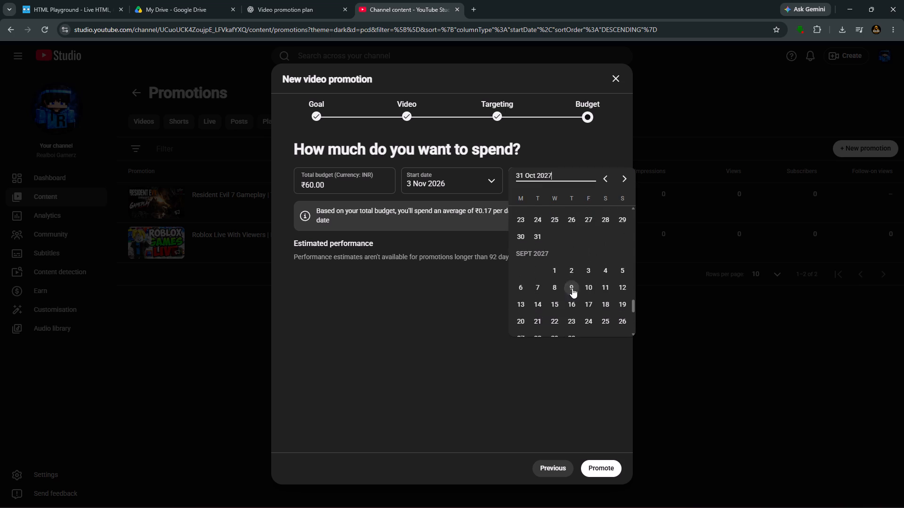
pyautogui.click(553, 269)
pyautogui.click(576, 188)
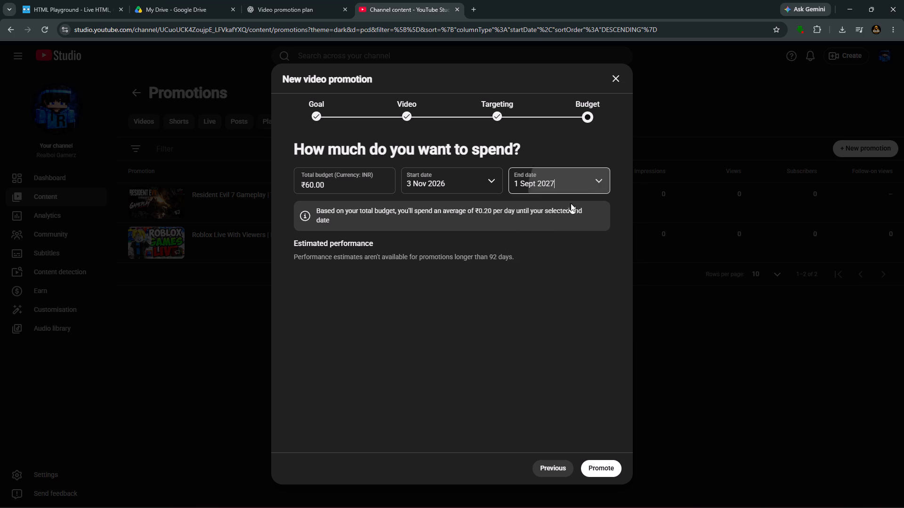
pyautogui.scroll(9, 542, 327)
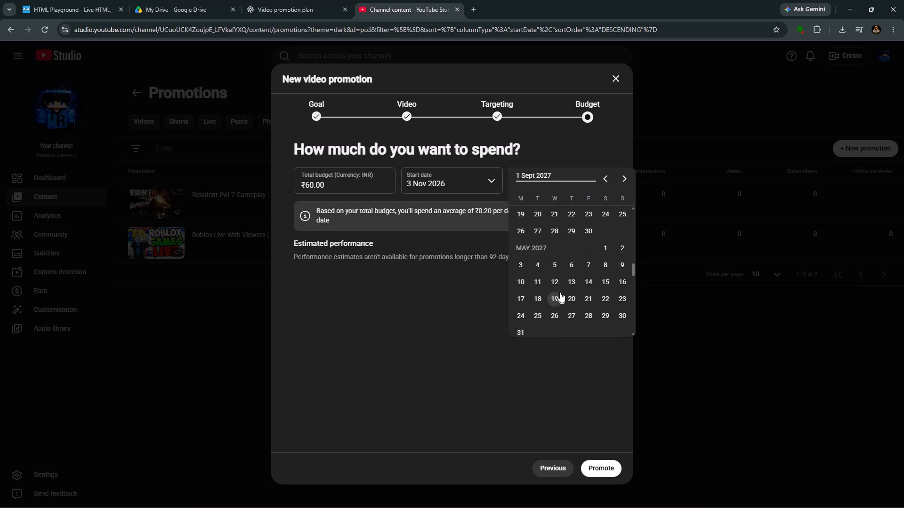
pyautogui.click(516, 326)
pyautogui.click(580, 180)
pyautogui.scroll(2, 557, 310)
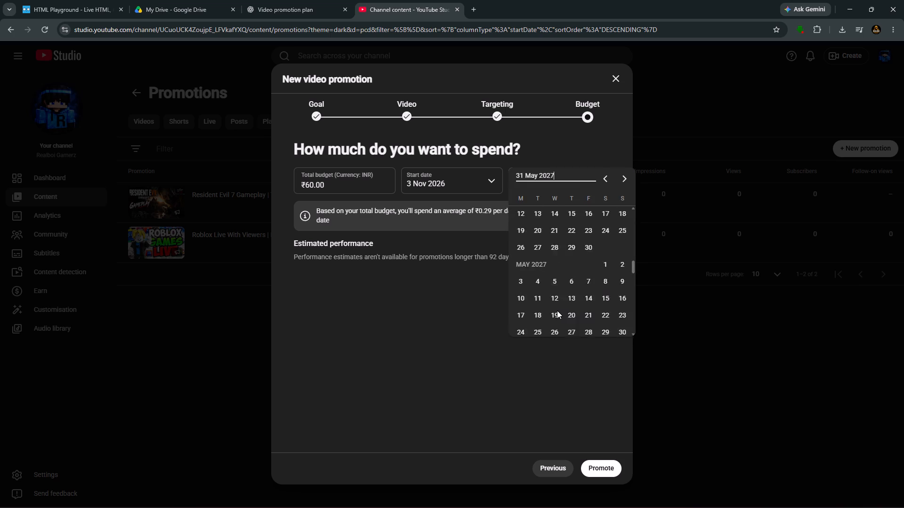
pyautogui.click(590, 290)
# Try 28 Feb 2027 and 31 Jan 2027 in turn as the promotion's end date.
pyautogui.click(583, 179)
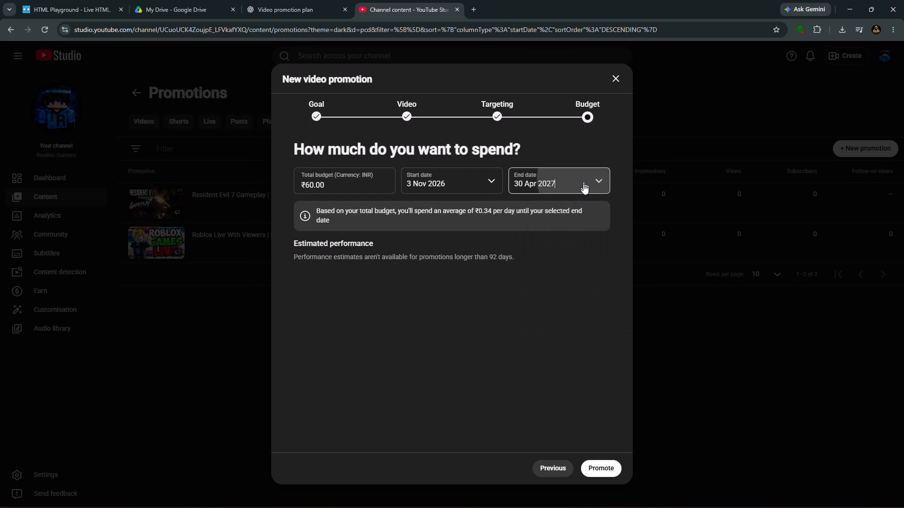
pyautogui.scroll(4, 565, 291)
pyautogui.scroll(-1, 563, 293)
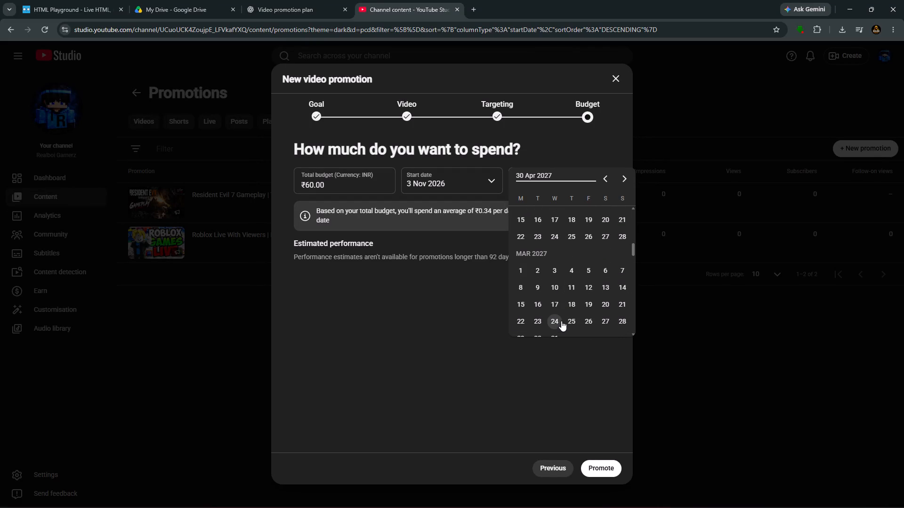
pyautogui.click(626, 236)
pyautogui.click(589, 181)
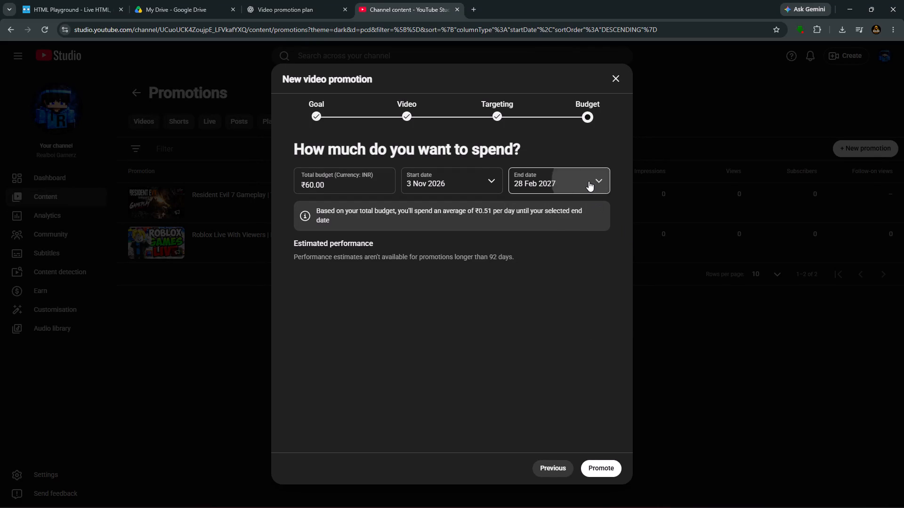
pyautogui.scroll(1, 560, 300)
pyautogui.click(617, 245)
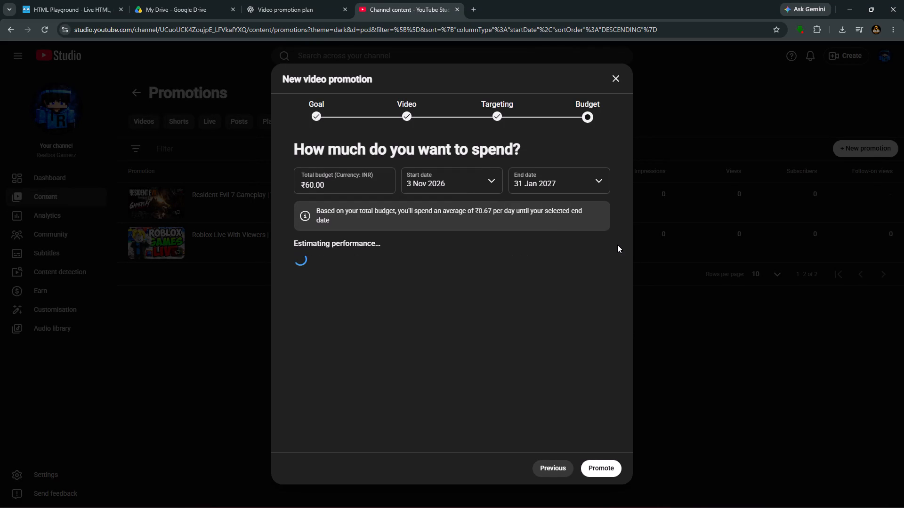
# Set the promotion's end date to 17 Nov 2026.
pyautogui.click(582, 174)
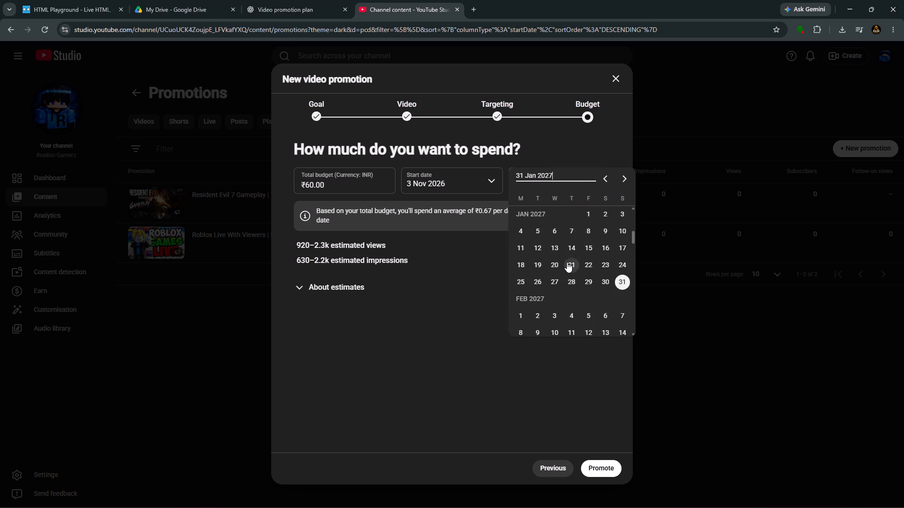
pyautogui.scroll(7, 567, 262)
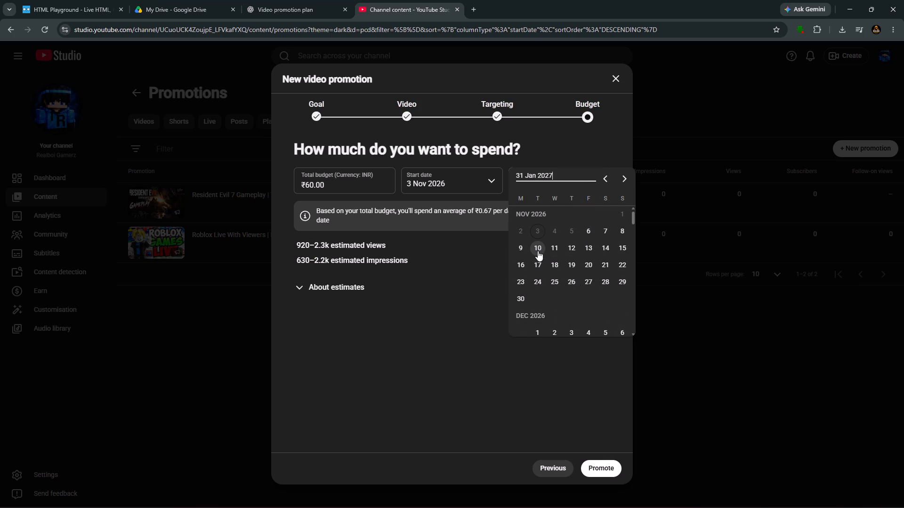
pyautogui.click(535, 264)
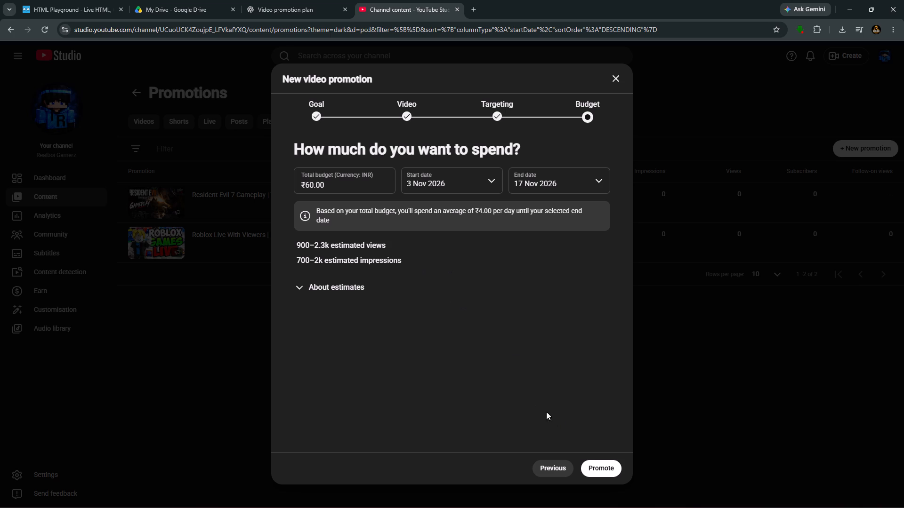
# Submit the Minecraft Hardcore Ep-1 promotion and finish the setup.
pyautogui.click(595, 465)
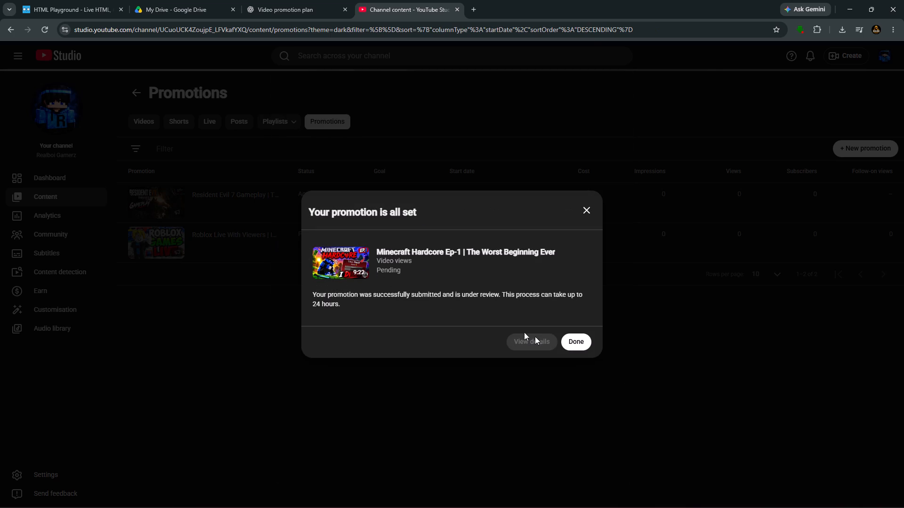
pyautogui.click(578, 341)
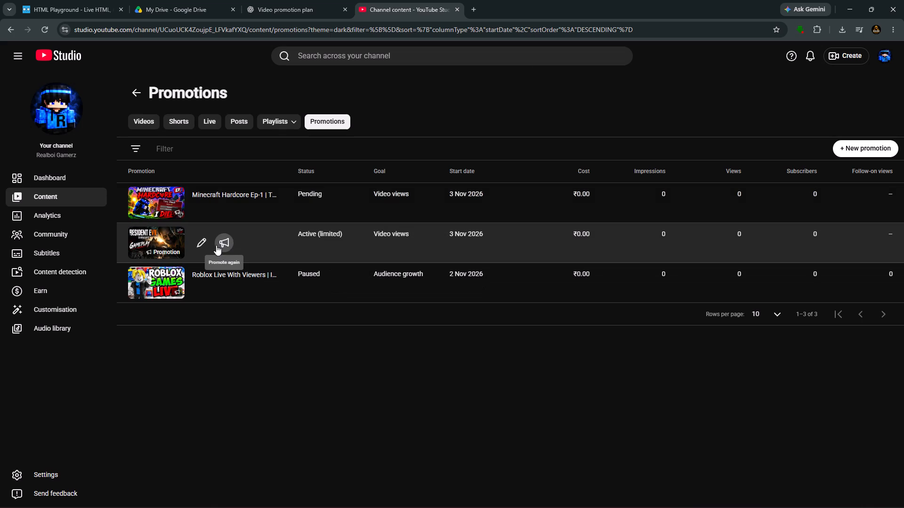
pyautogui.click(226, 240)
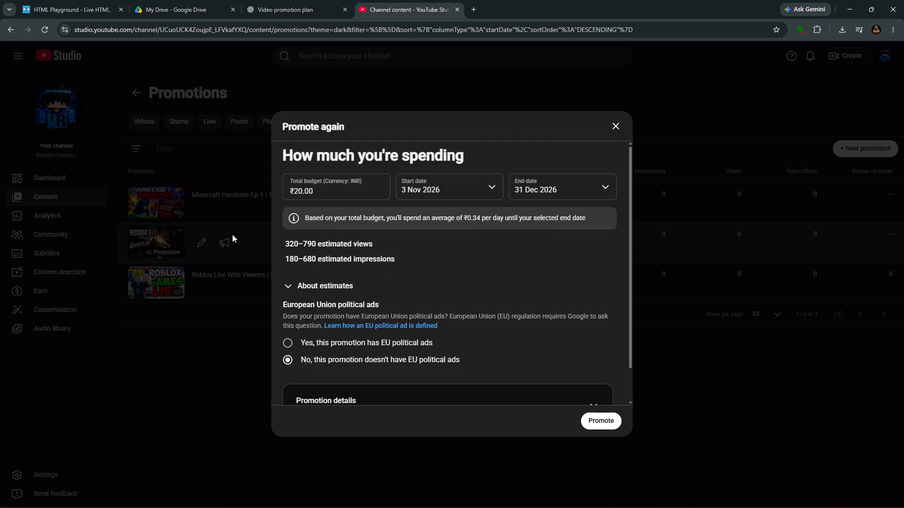
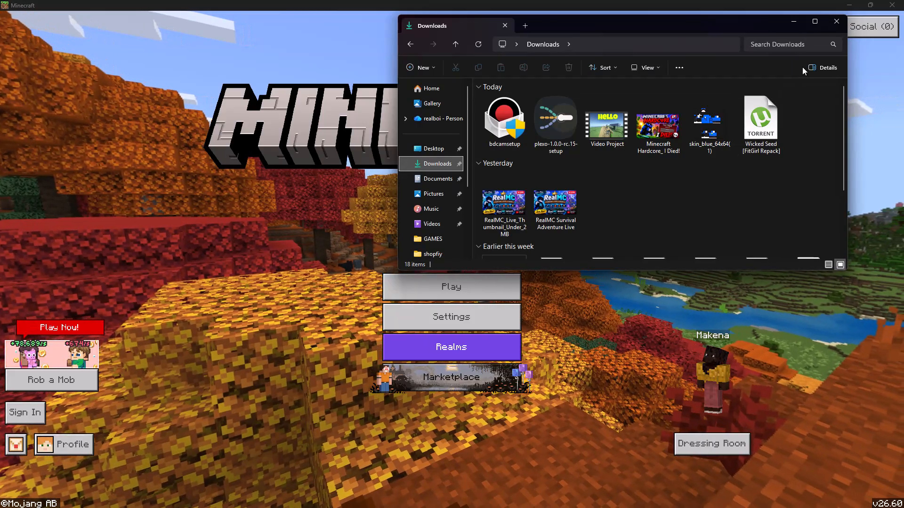
# Minimise Minecraft and close the Downloads folder window to clear the desktop.
pyautogui.moveTo(734, 21); pyautogui.dragTo(841, 85)
pyautogui.moveTo(403, 37); pyautogui.dragTo(386, 36)
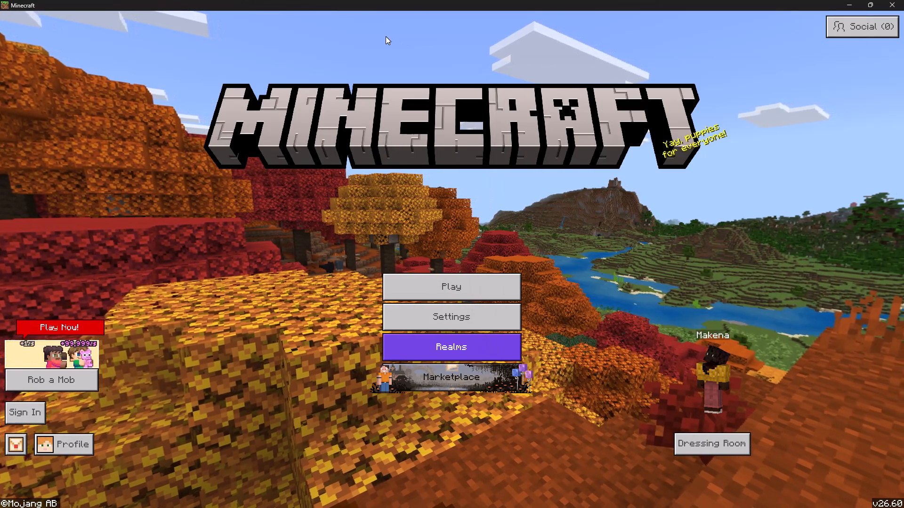
pyautogui.moveTo(386, 36); pyautogui.dragTo(379, 37)
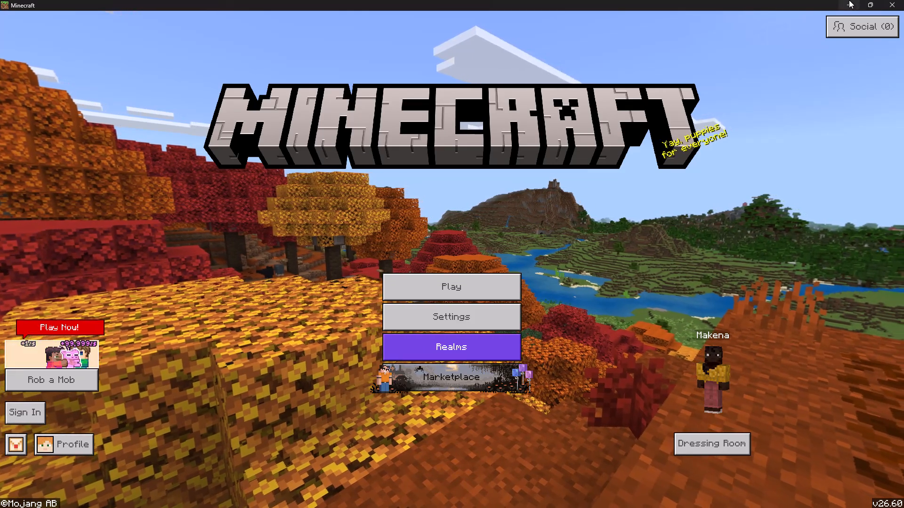
pyautogui.click(845, 6)
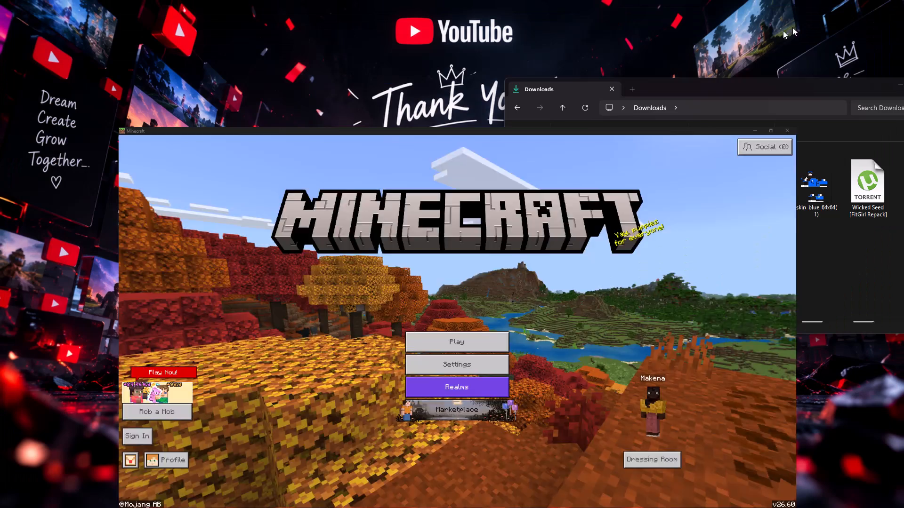
pyautogui.moveTo(746, 91); pyautogui.dragTo(479, 51)
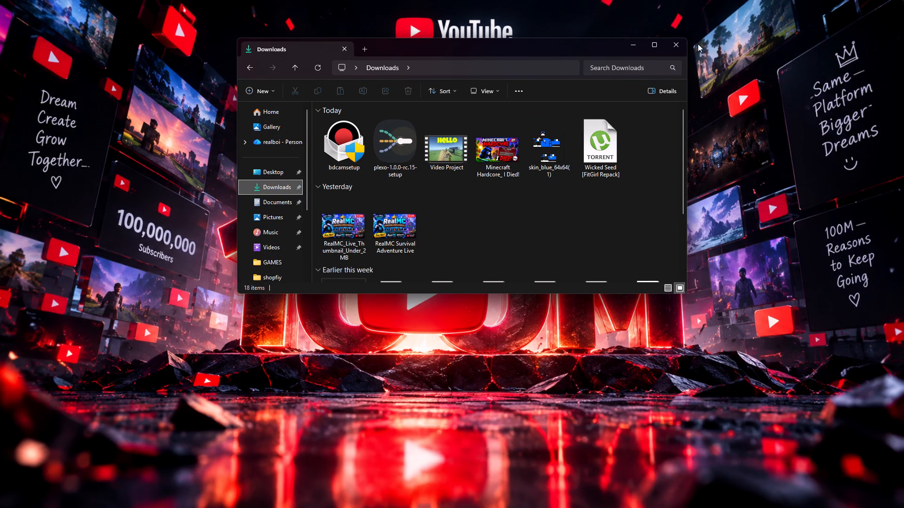
pyautogui.click(675, 44)
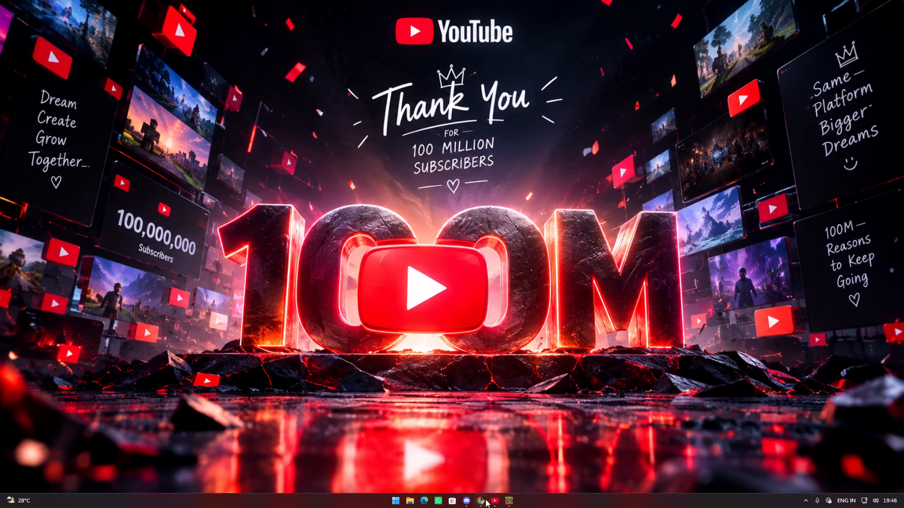
# Open the channel's YouTube Studio dashboard in a new Chrome page and go to the latest video's comments.
pyautogui.moveTo(485, 500); pyautogui.dragTo(484, 505)
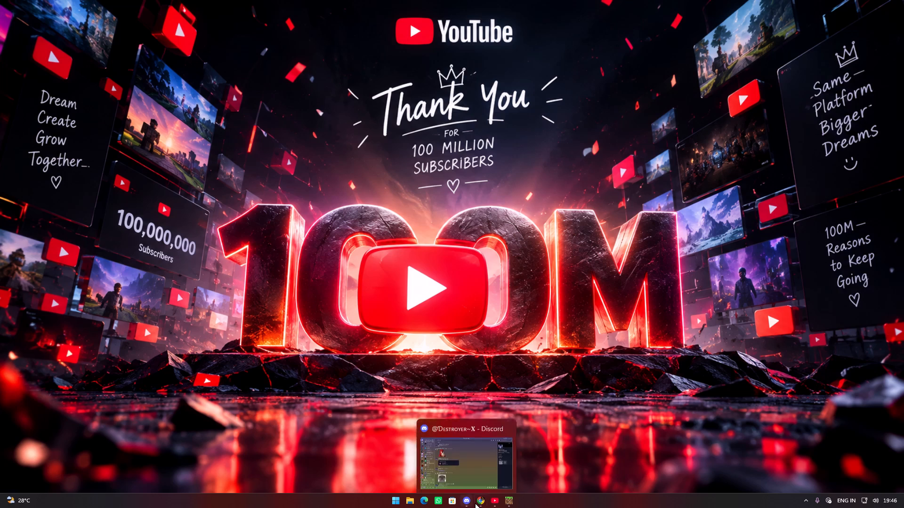
pyautogui.click(478, 503)
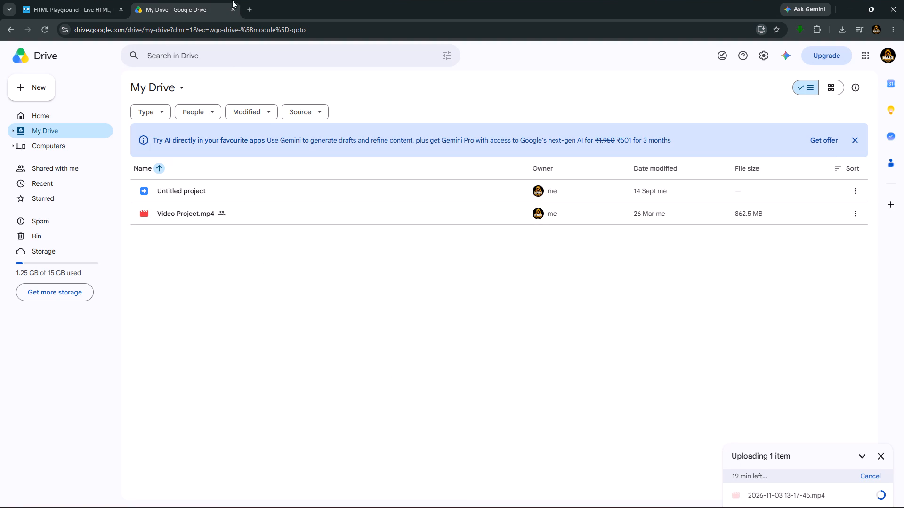
pyautogui.click(253, 3)
pyautogui.click(326, 192)
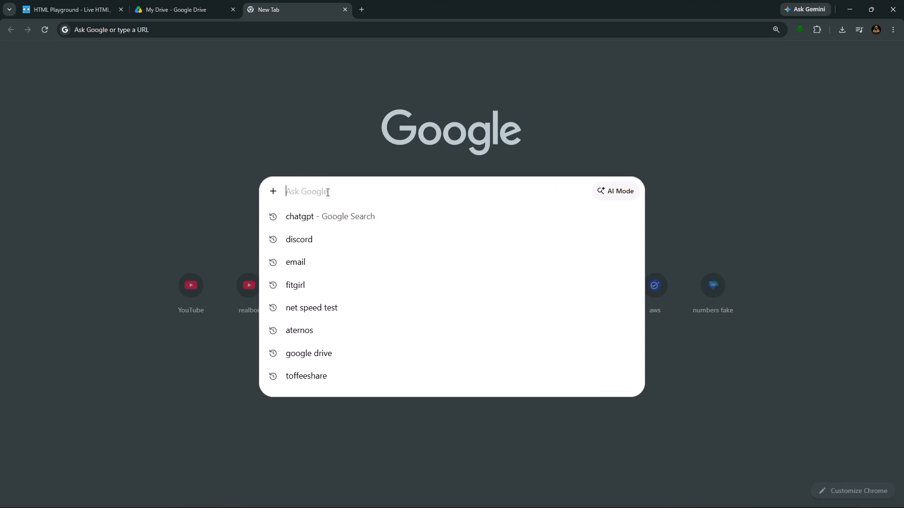
pyautogui.click(223, 336)
pyautogui.click(242, 290)
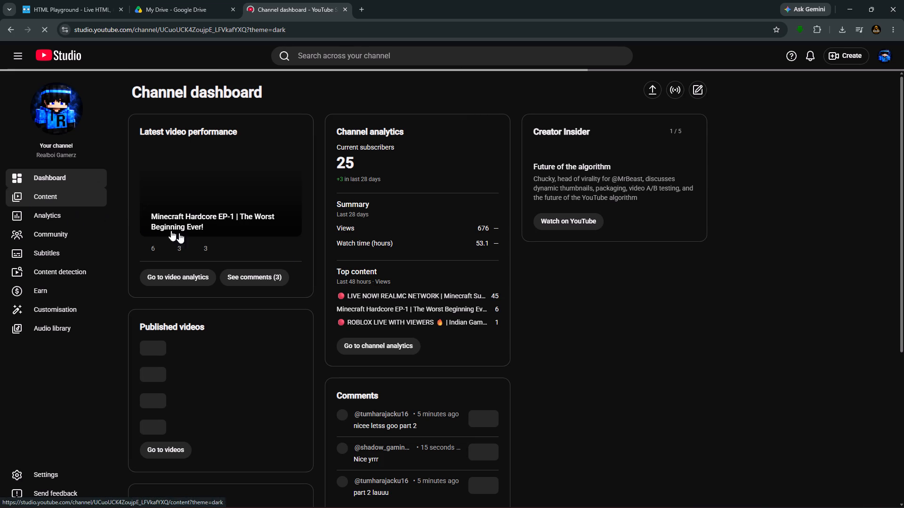
pyautogui.click(263, 278)
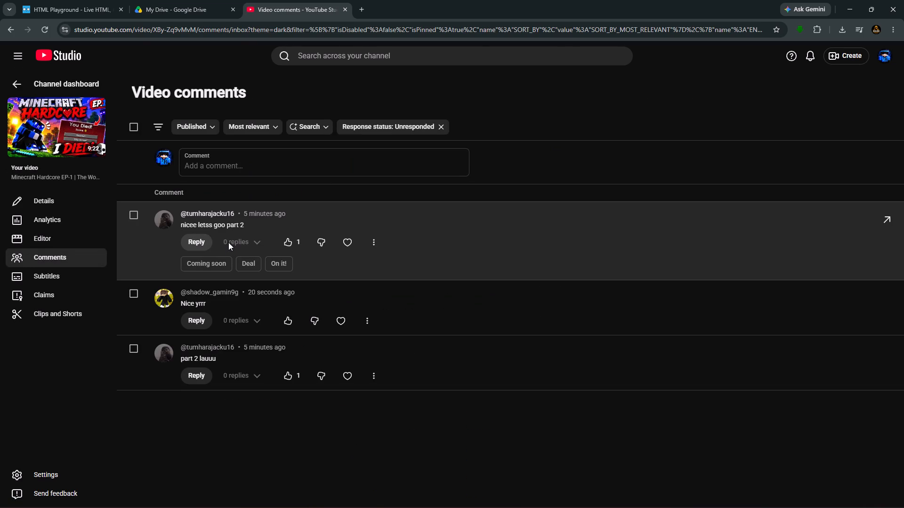
# Like the comment "nicee letss goo part 2" and post the suggested reply "Coming soon".
pyautogui.click(290, 240)
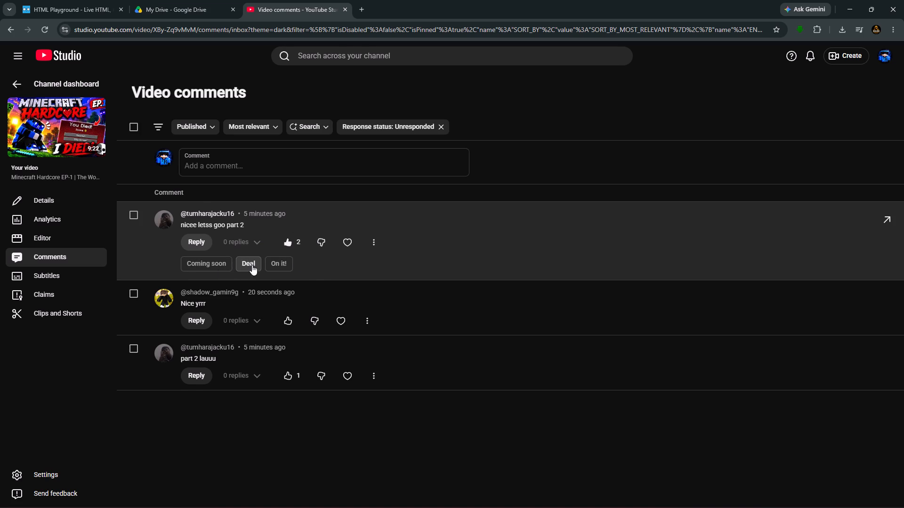
pyautogui.click(217, 262)
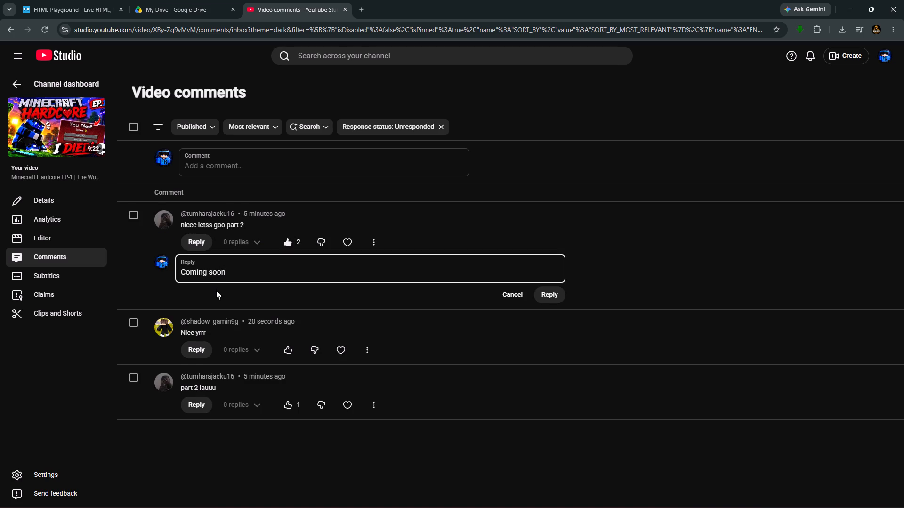
pyautogui.click(538, 296)
pyautogui.click(552, 293)
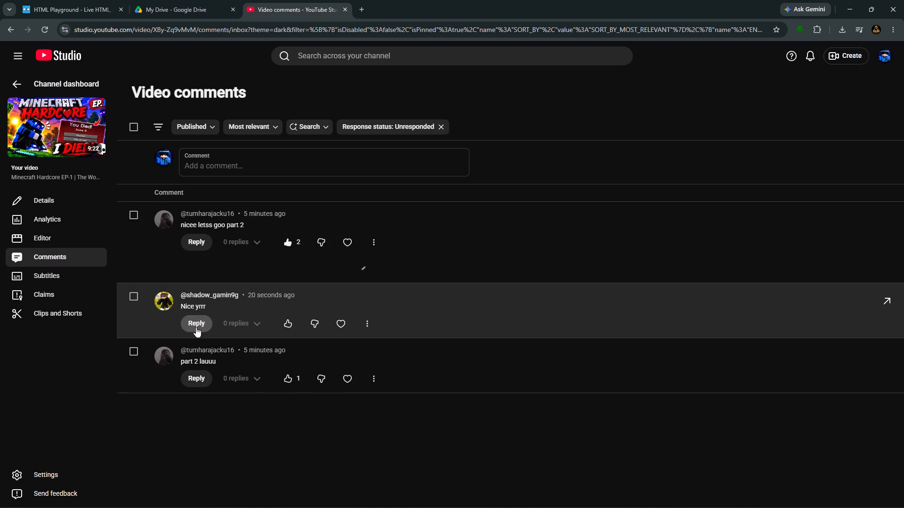
# Heart all three viewer comments and like the "Nice yrrr" and "part 2 lauuu" comments.
pyautogui.click(290, 324)
pyautogui.click(346, 324)
pyautogui.click(351, 243)
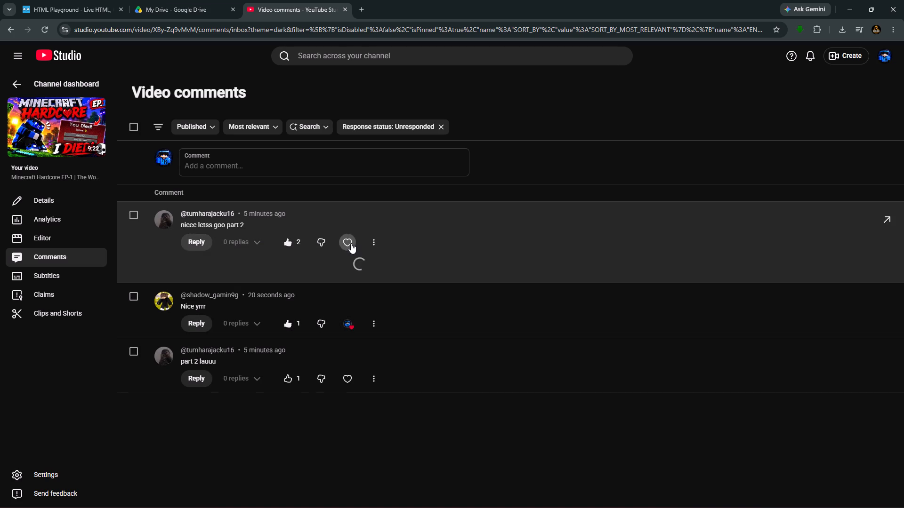
pyautogui.click(350, 377)
pyautogui.click(347, 402)
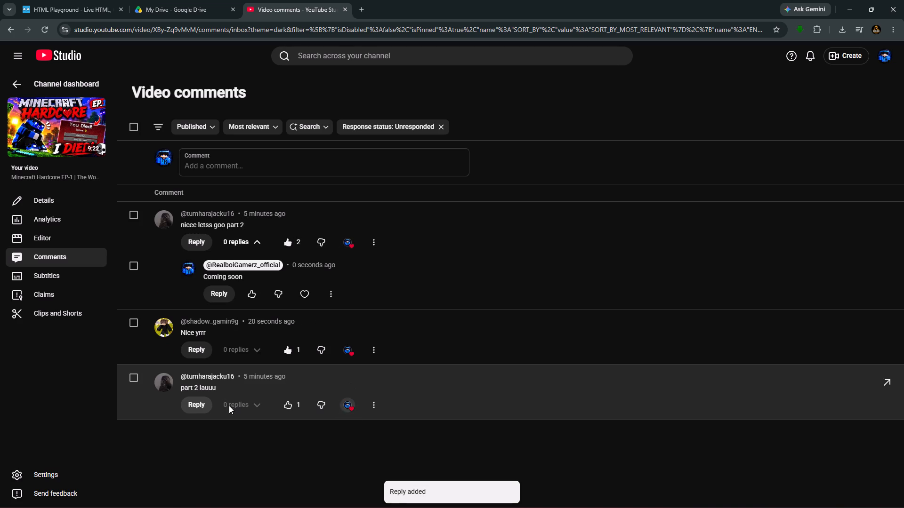
pyautogui.click(292, 403)
pyautogui.click(249, 404)
# Draft the reply "part 1 dekh liya :)" to the comment "part 2 lauuu".
pyautogui.click(194, 401)
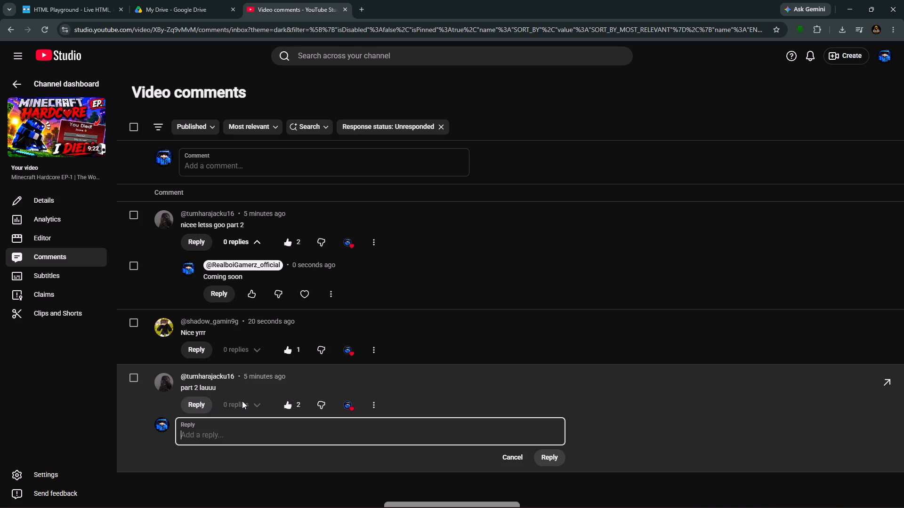
pyautogui.write('part 1')
pyautogui.press('space')
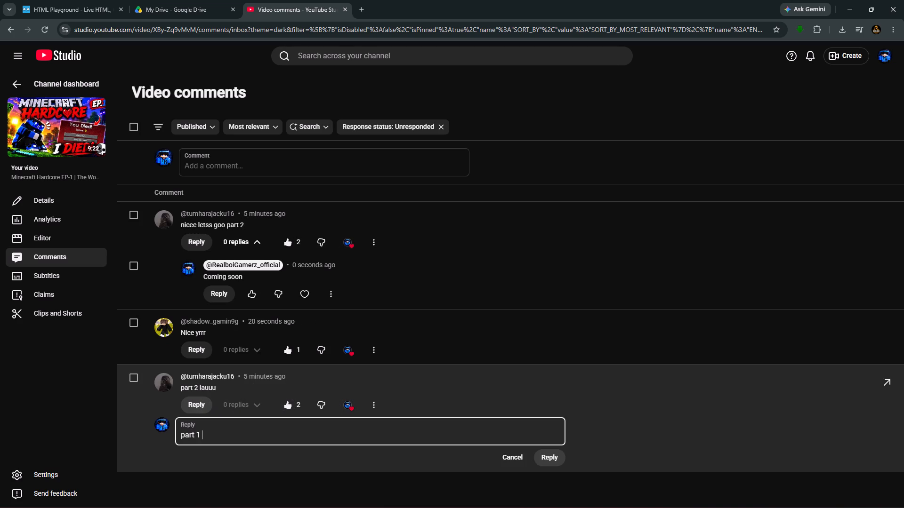
pyautogui.write('dekh liya')
pyautogui.press('space')
pyautogui.write(':)')
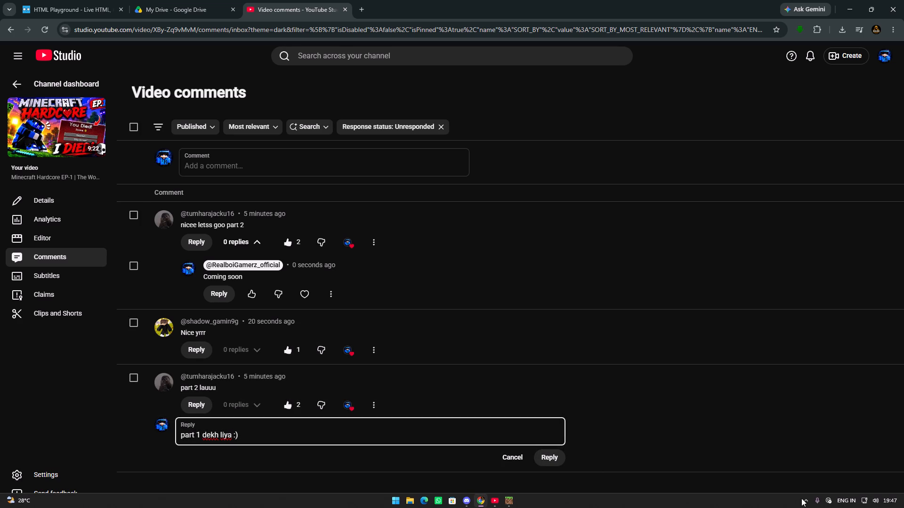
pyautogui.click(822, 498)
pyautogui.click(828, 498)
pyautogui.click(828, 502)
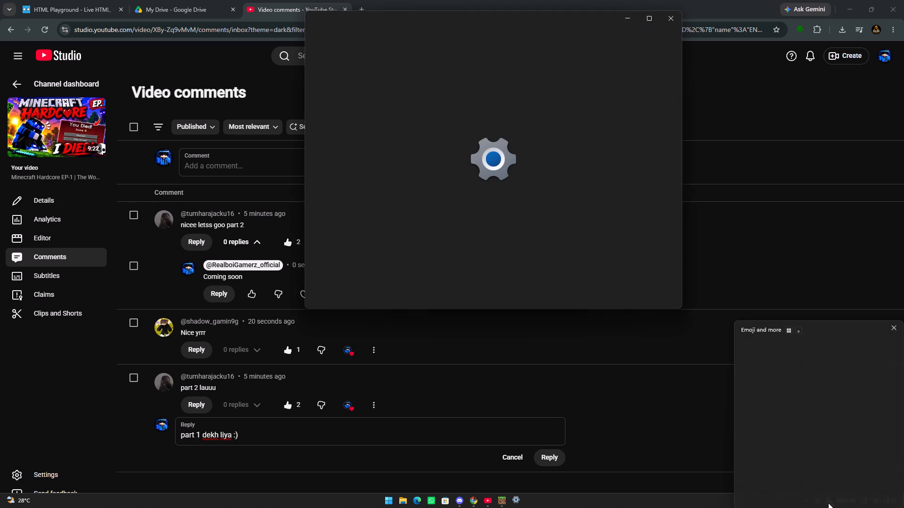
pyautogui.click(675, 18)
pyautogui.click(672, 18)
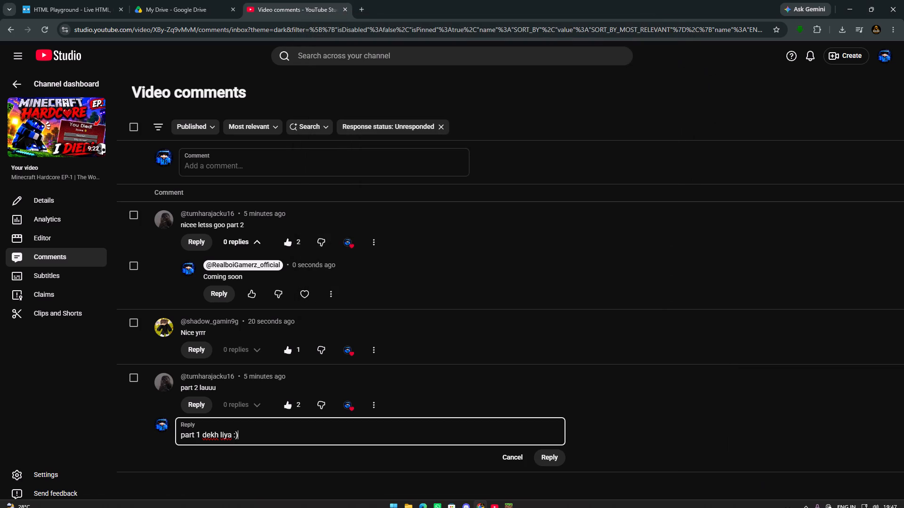
# Add the OK-hand emoji to the end of the drafted reply and post it.
pyautogui.click(827, 500)
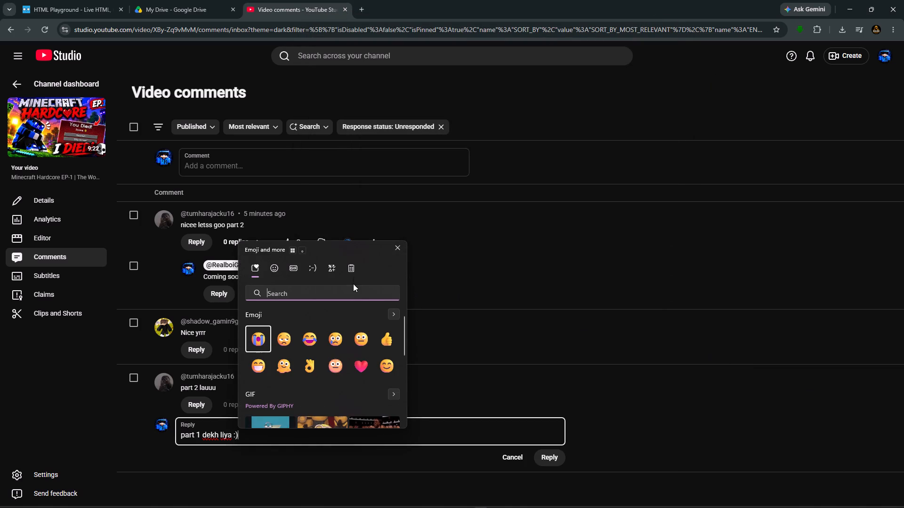
pyautogui.moveTo(351, 253); pyautogui.dragTo(485, 225)
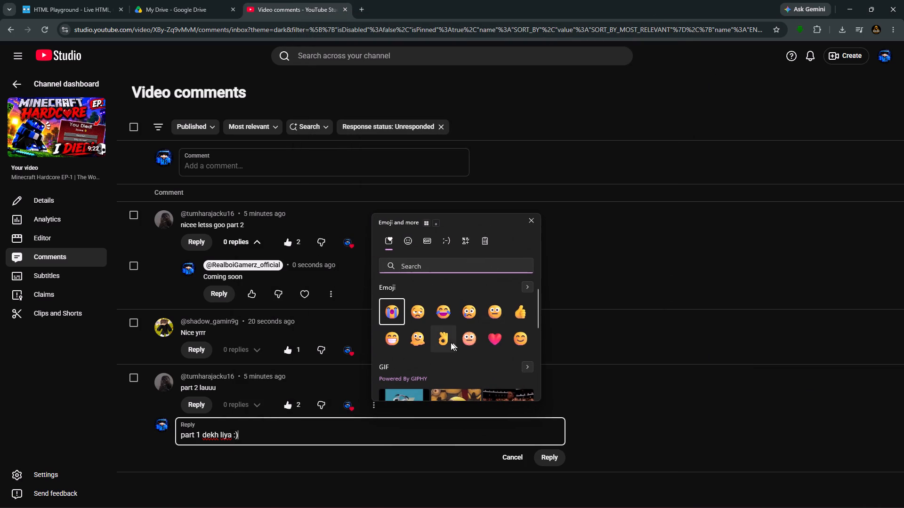
pyautogui.click(441, 340)
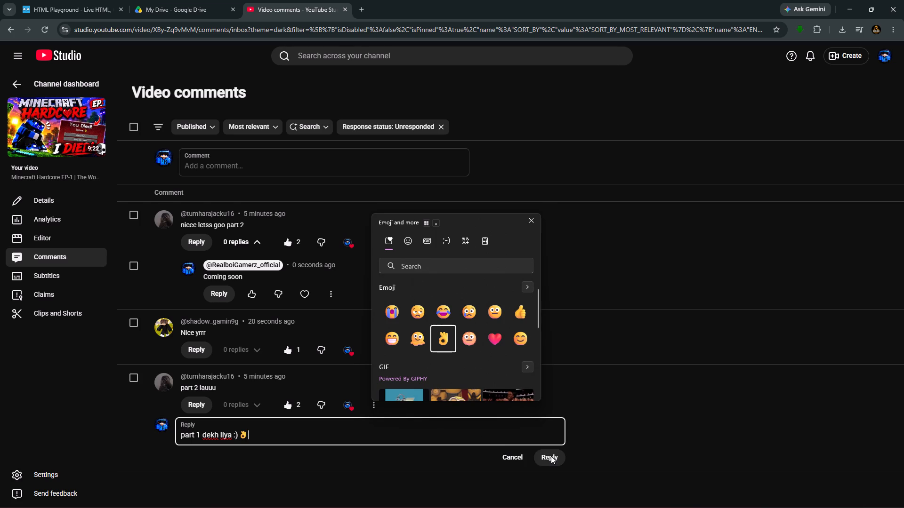
pyautogui.click(551, 456)
pyautogui.click(550, 457)
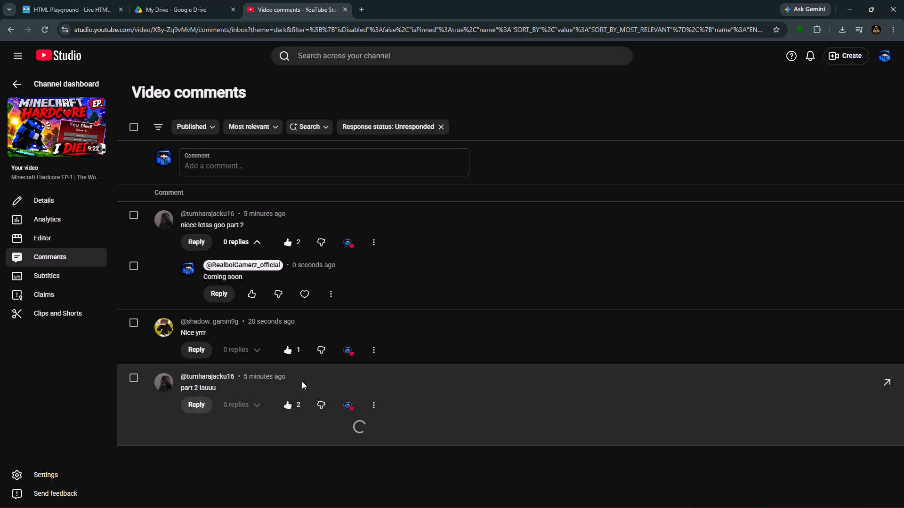
# Examine the Minecraft Hardcore EP-1 video's analytics, covering overview, realtime performance, reach and engagement.
pyautogui.click(35, 212)
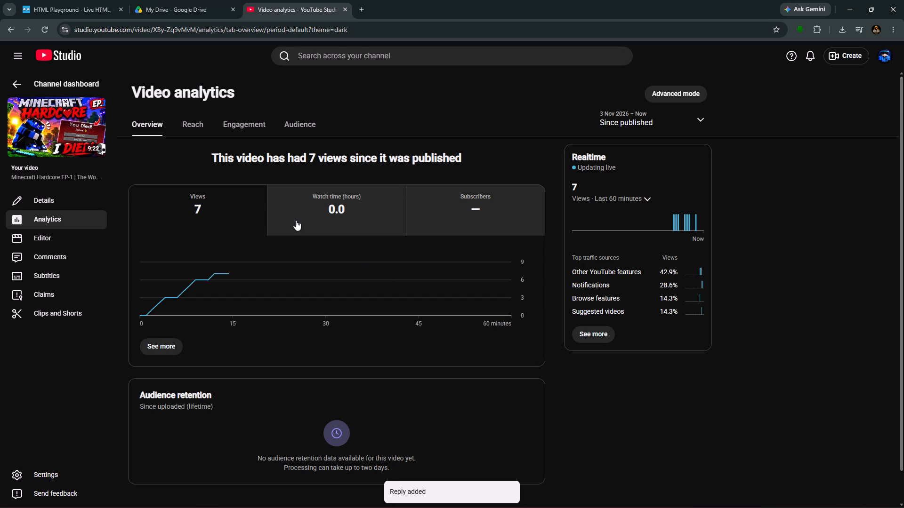
pyautogui.scroll(-3, 347, 183)
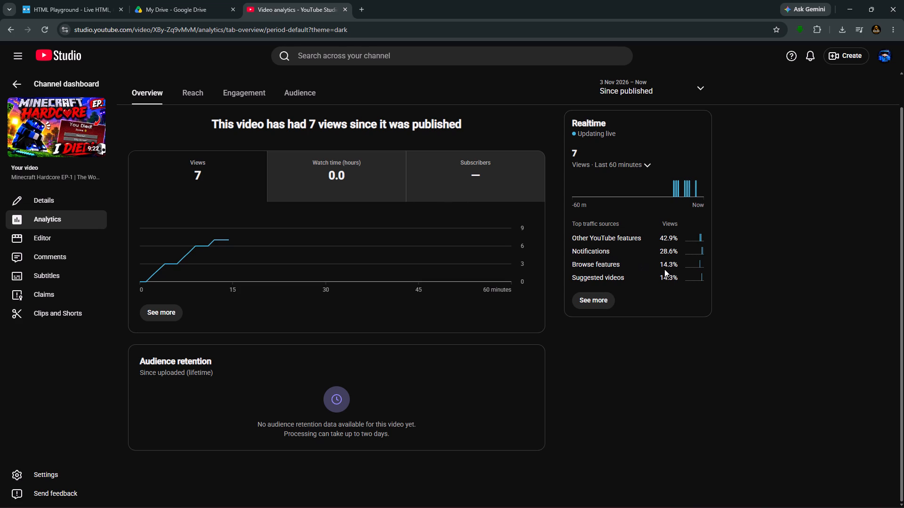
pyautogui.click(597, 297)
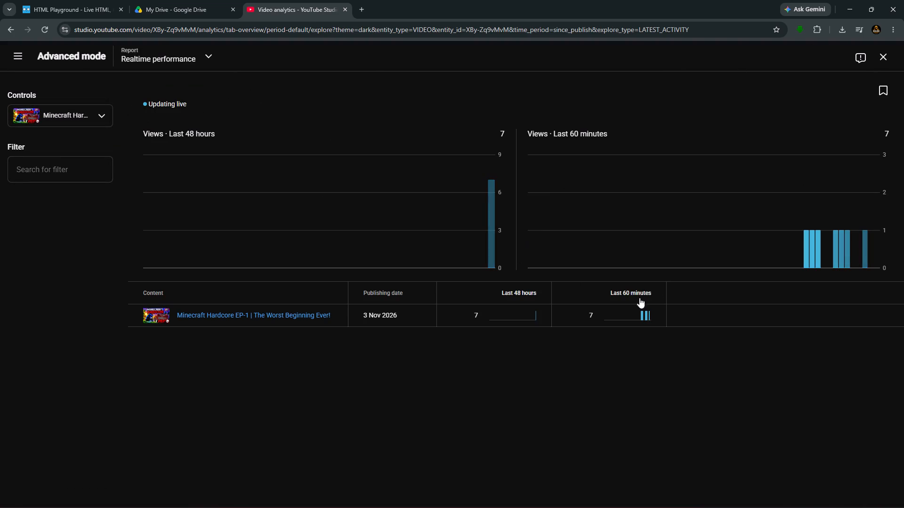
pyautogui.click(884, 54)
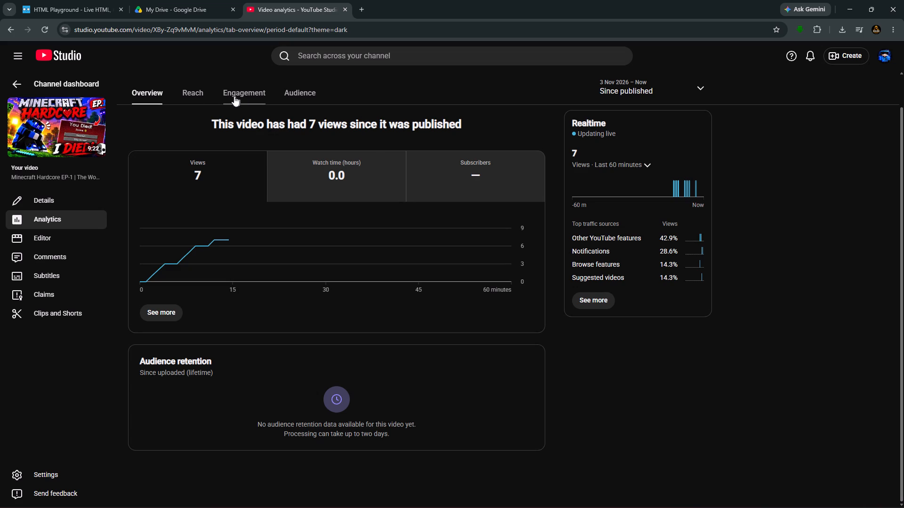
pyautogui.click(193, 91)
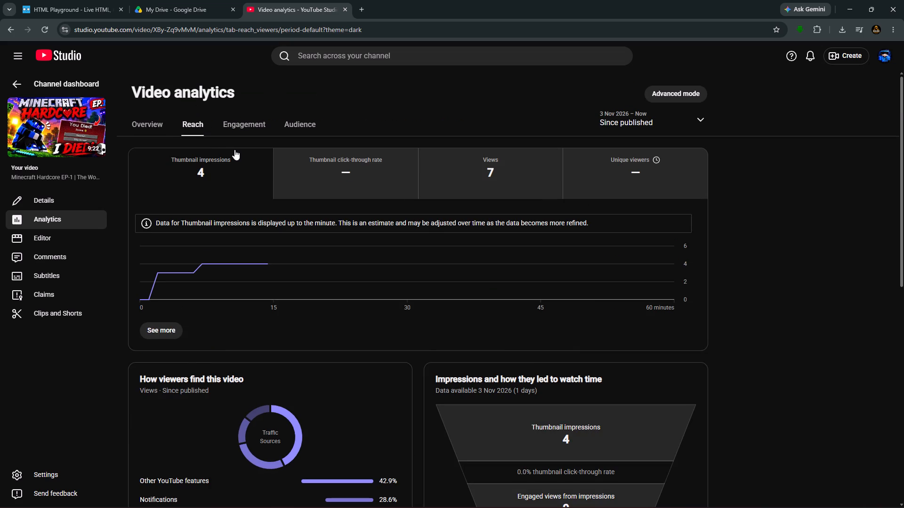
pyautogui.scroll(-4, 280, 164)
pyautogui.scroll(1, 310, 223)
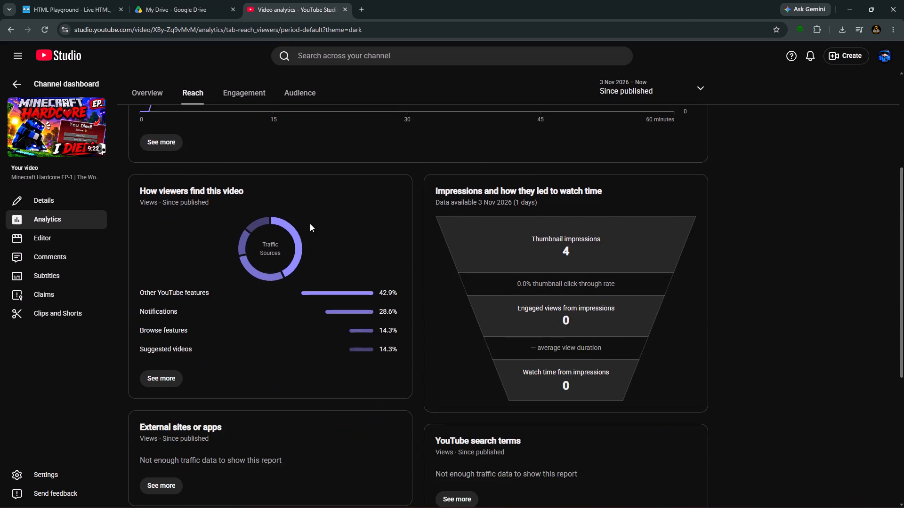
pyautogui.scroll(6, 310, 223)
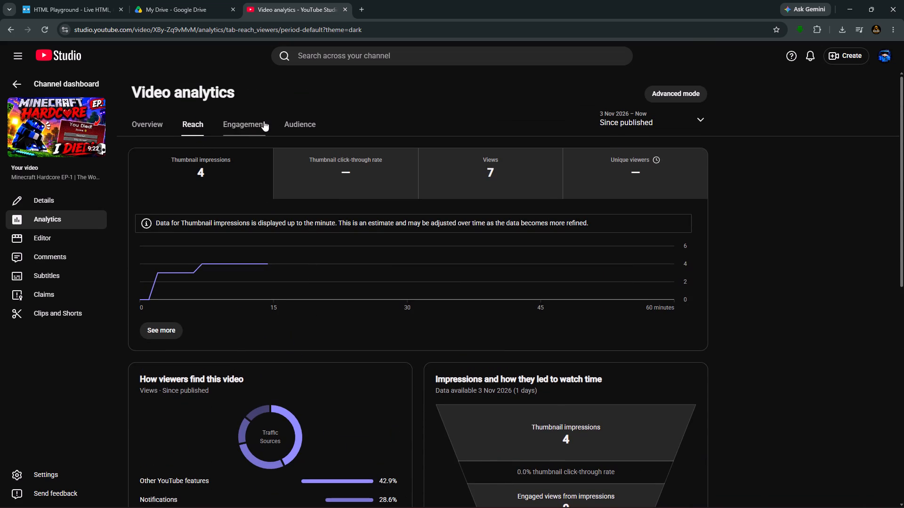
pyautogui.click(266, 119)
pyautogui.click(288, 132)
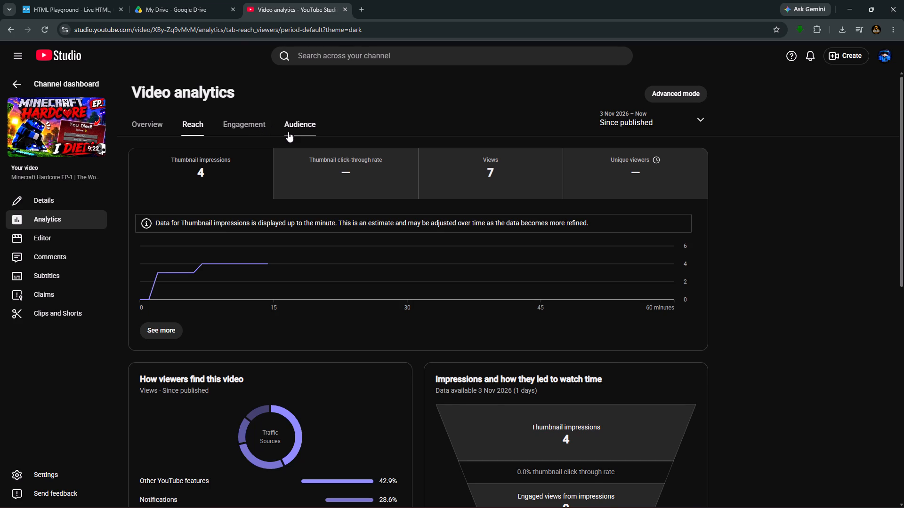
pyautogui.click(257, 130)
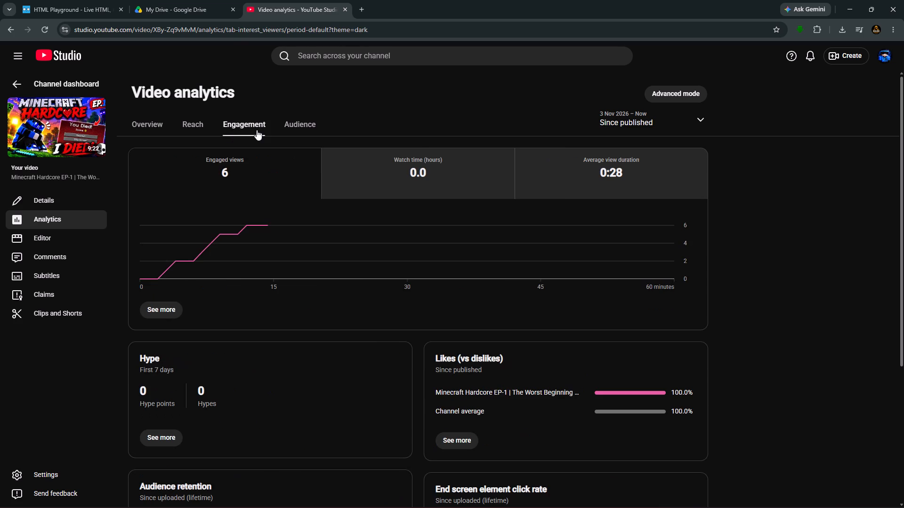
# Examine the video's engagement analytics, including hype, likes versus dislikes, audience retention, end screen click rate and top remixed.
pyautogui.scroll(-3, 366, 131)
pyautogui.scroll(3, 338, 148)
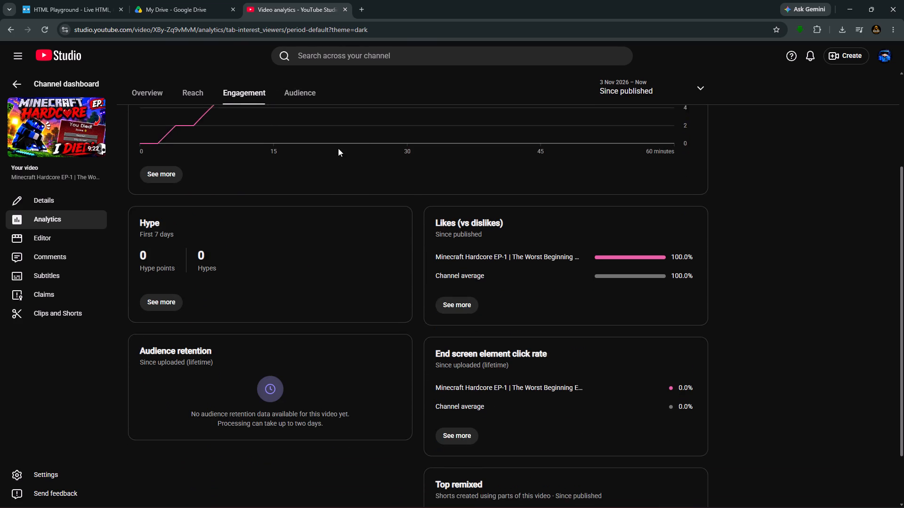
pyautogui.scroll(1, 338, 148)
pyautogui.scroll(-5, 275, 152)
pyautogui.scroll(-1, 412, 178)
pyautogui.scroll(2, 356, 199)
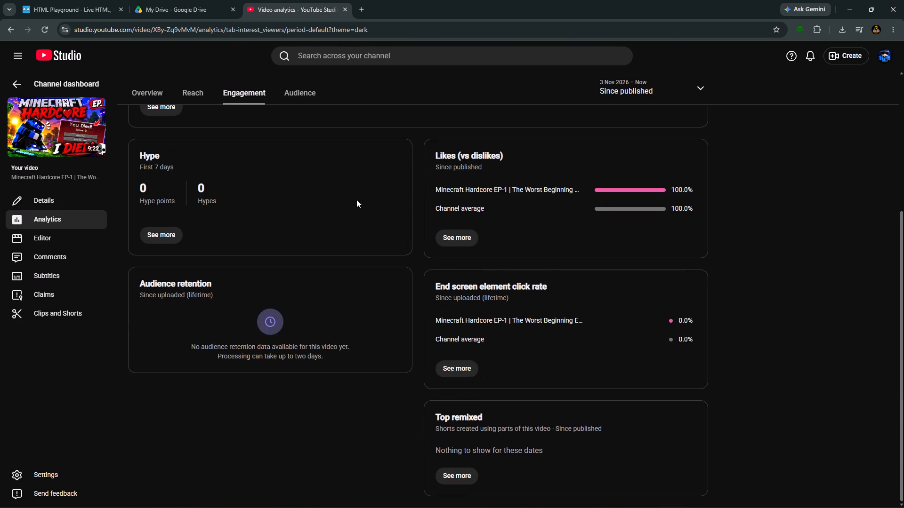
pyautogui.scroll(1, 356, 199)
# Open the Minecraft Hardcore EP-1 promotion from the channel's promotions list and review its details and status options.
pyautogui.click(22, 76)
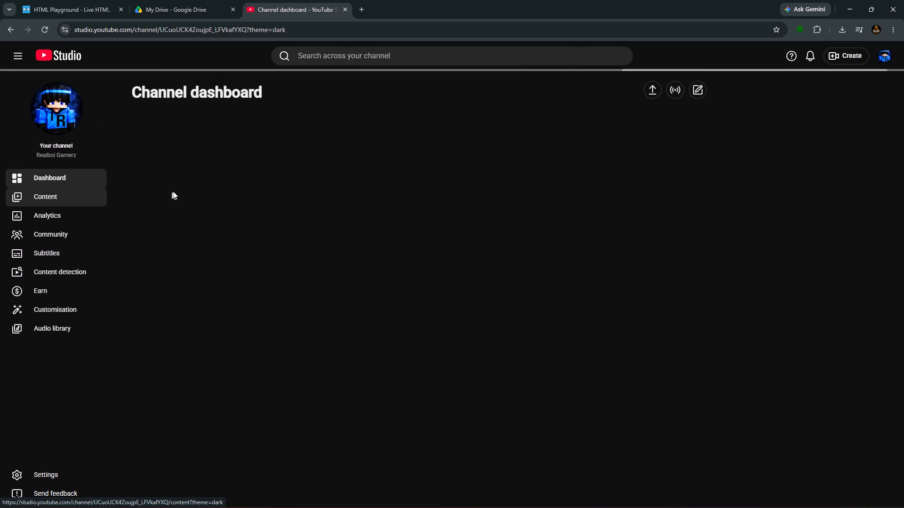
pyautogui.click(39, 196)
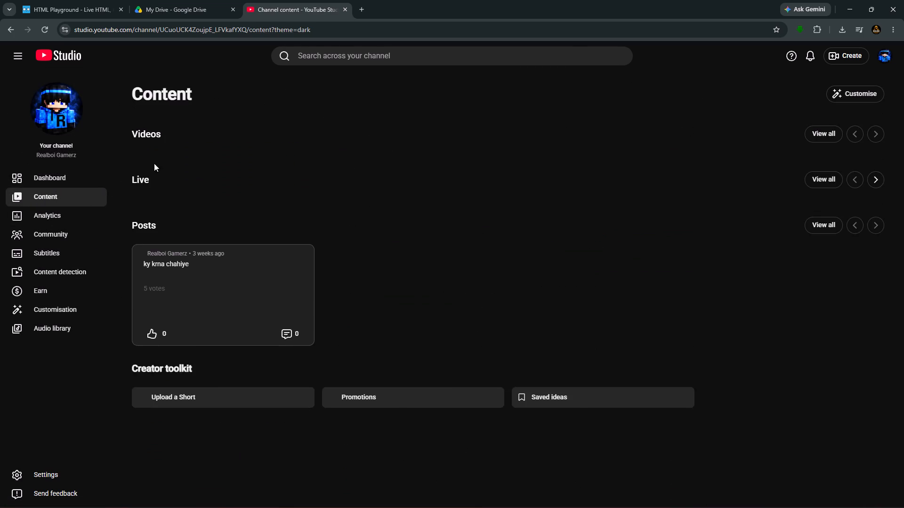
pyautogui.click(257, 121)
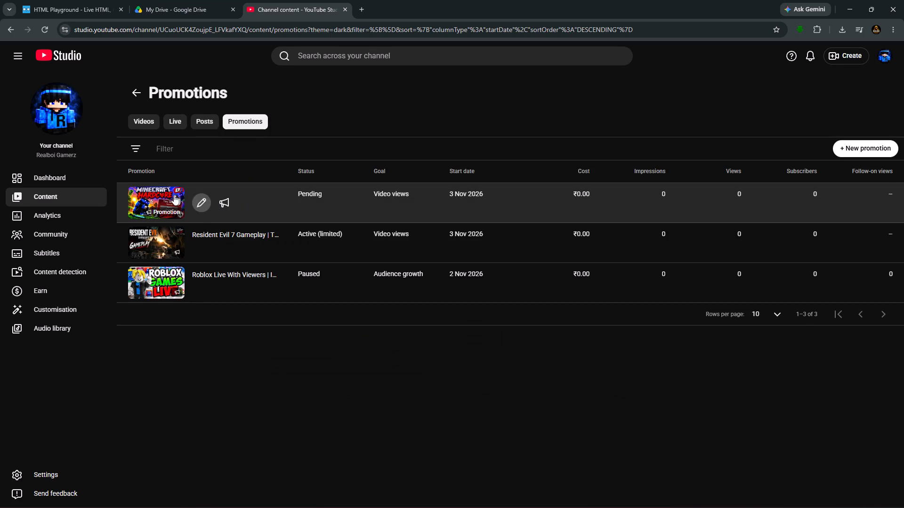
pyautogui.click(166, 193)
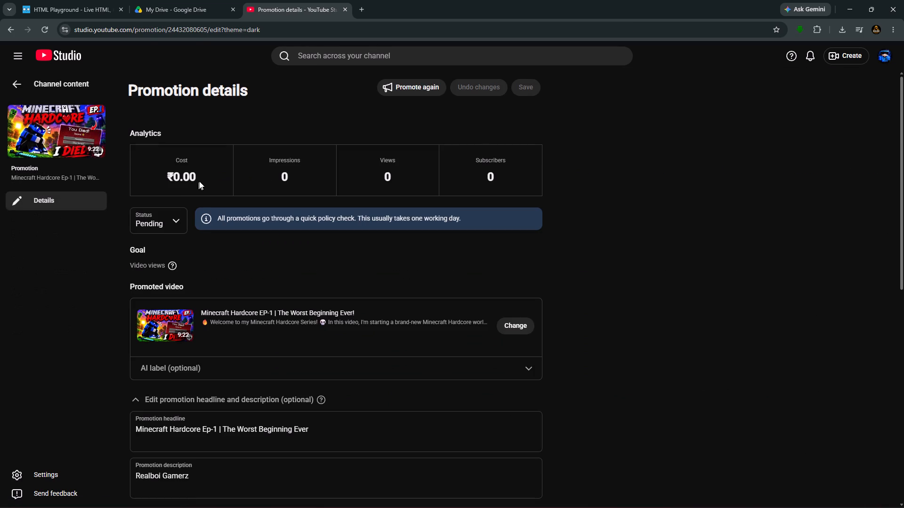
pyautogui.scroll(-2, 232, 160)
pyautogui.scroll(2, 212, 164)
pyautogui.click(181, 206)
pyautogui.click(175, 216)
pyautogui.click(592, 205)
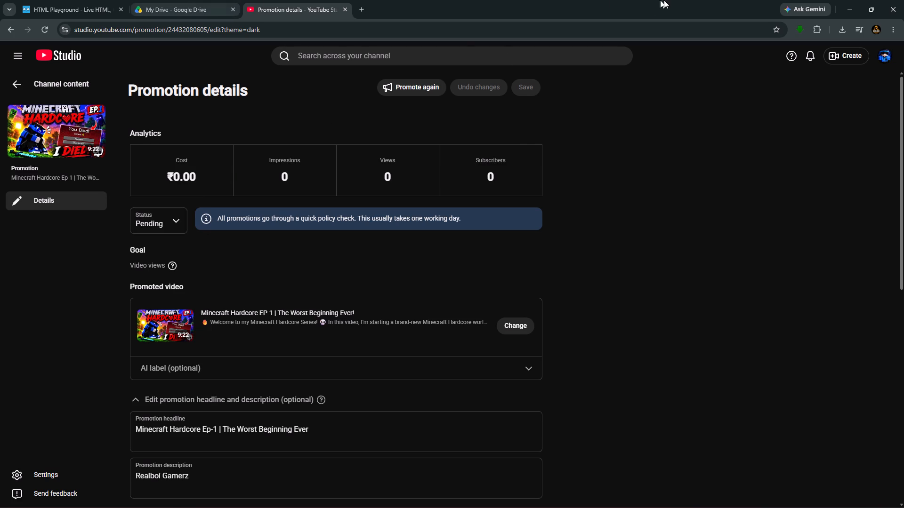
# Minimise the browser window to reveal the desktop.
pyautogui.click(856, 8)
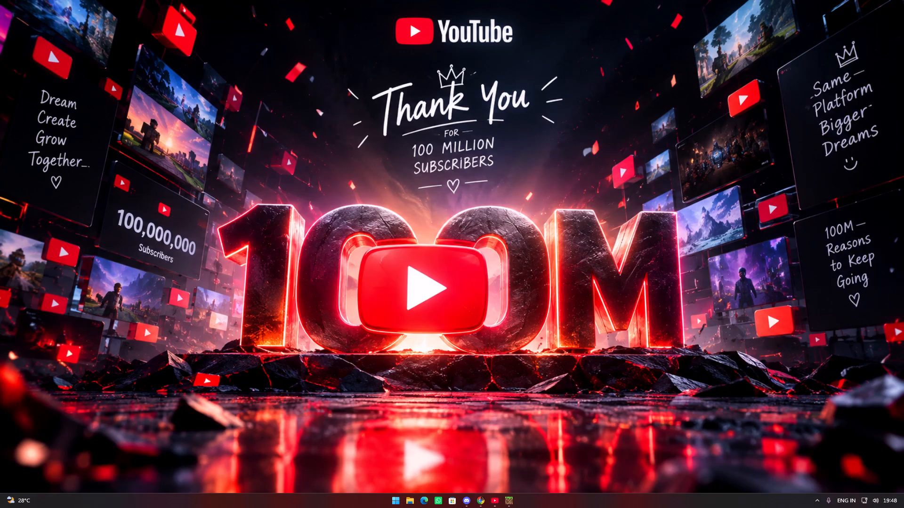